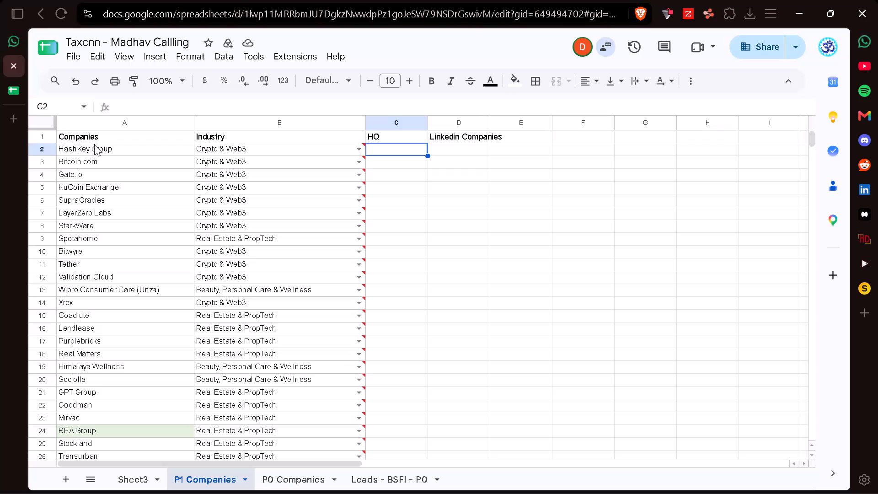
Copy the company name HashKey Group from the Companies column and search for it on LinkedIn.
{"action": "left_click", "coordinate": [84, 148]}
{"action": "key", "text": "ctrl+c"}
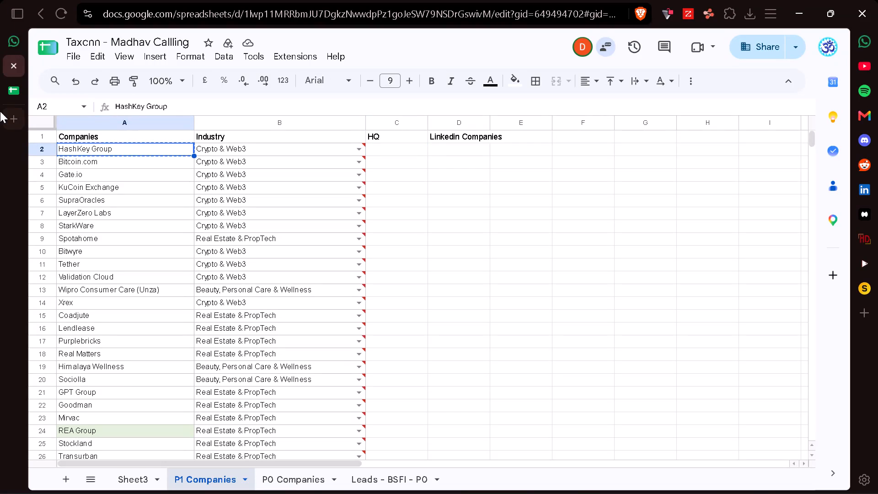
{"action": "left_click", "coordinate": [12, 118]}
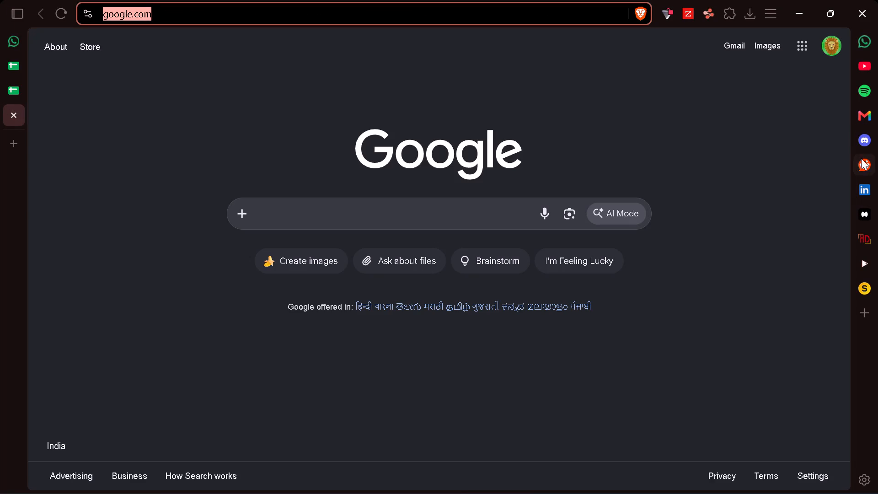
{"action": "left_click", "coordinate": [863, 185]}
{"action": "left_click", "coordinate": [14, 92]}
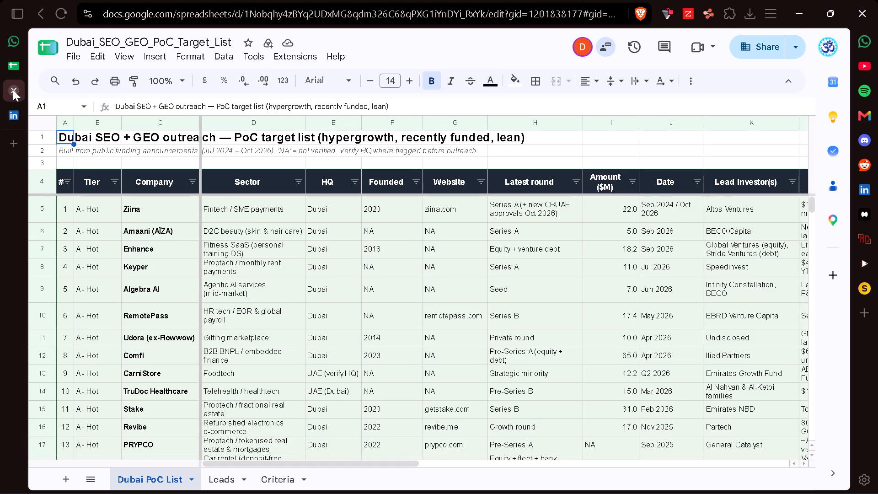
{"action": "left_click", "coordinate": [13, 90]}
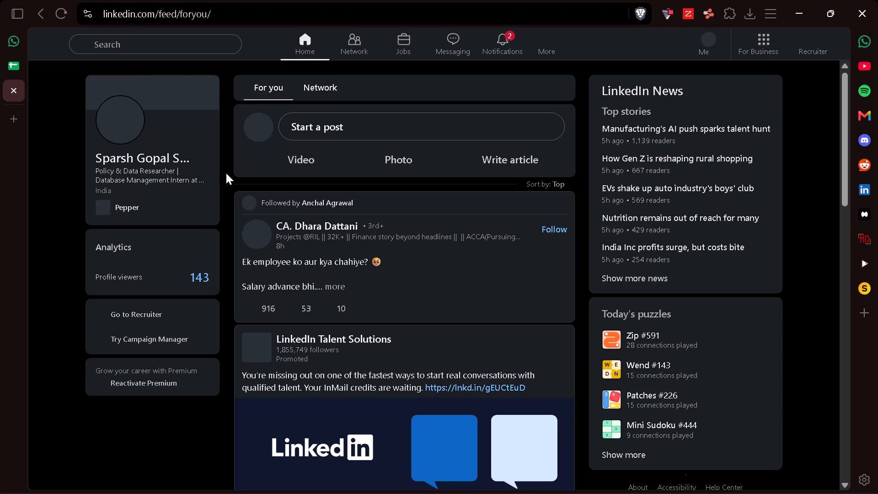
{"action": "left_click", "coordinate": [509, 43]}
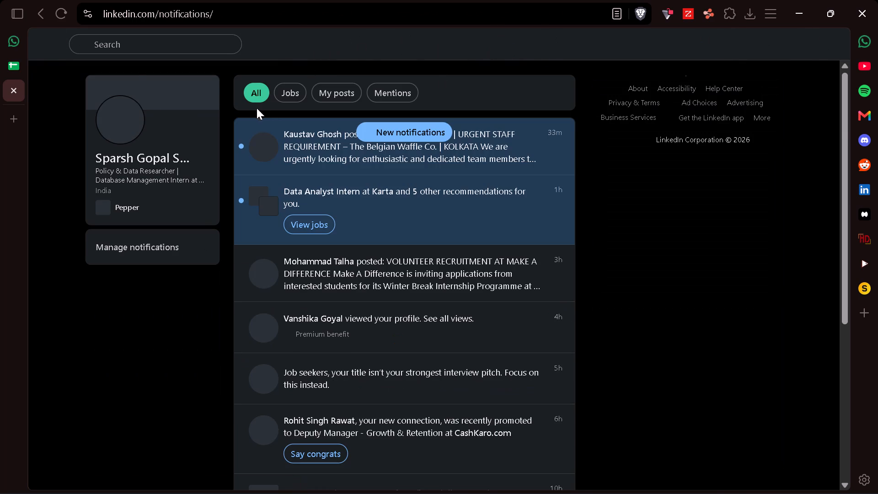
{"action": "left_click", "coordinate": [303, 48]}
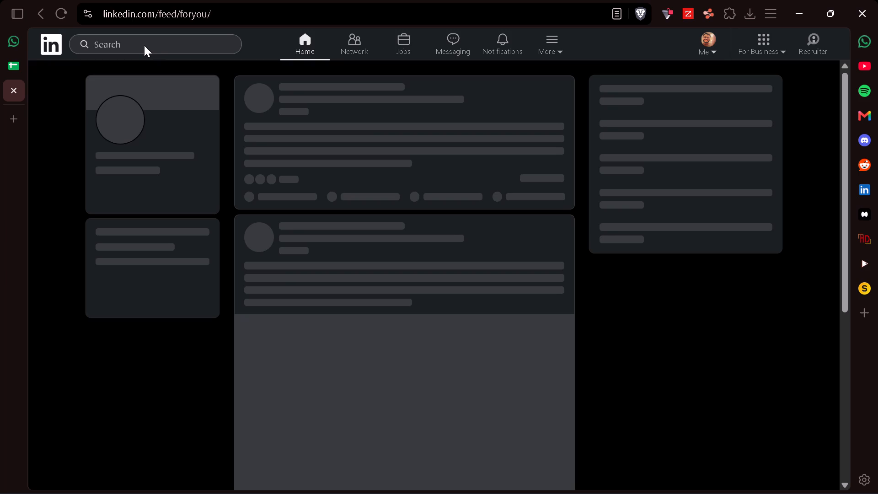
{"action": "left_click", "coordinate": [129, 43]}
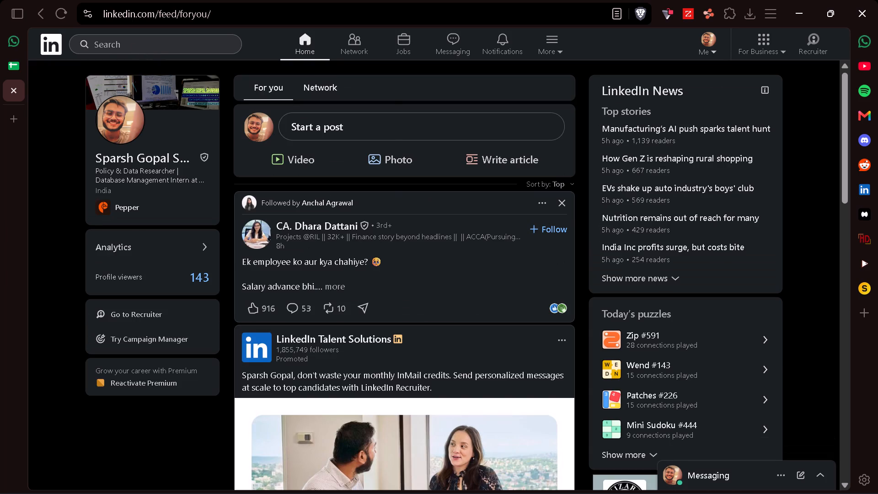
{"action": "key", "text": "ctrl+v"}
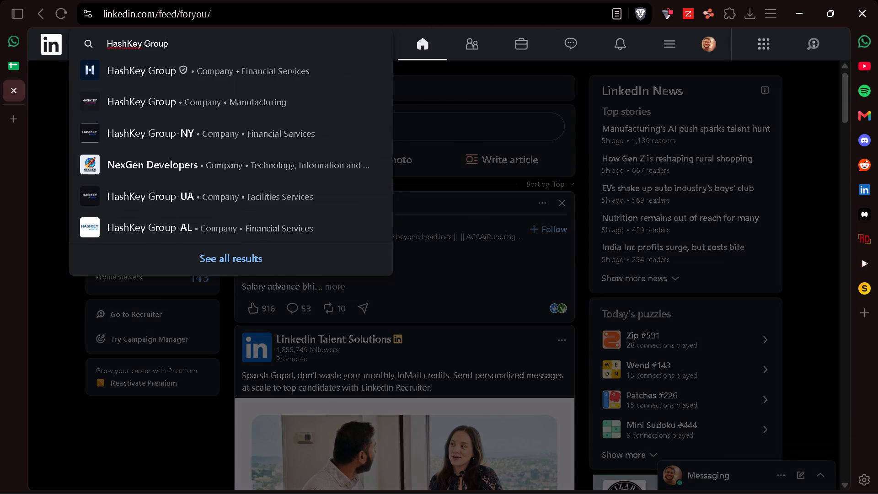
{"action": "left_click", "coordinate": [146, 77]}
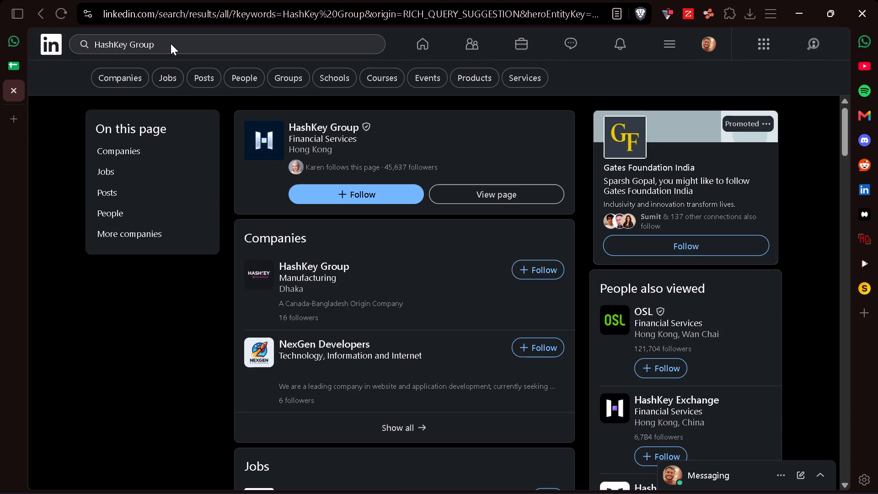
Open the LinkedIn page of HashKey Group, the Financial Services company in Hong Kong, from the search results.
{"action": "left_click", "coordinate": [11, 63]}
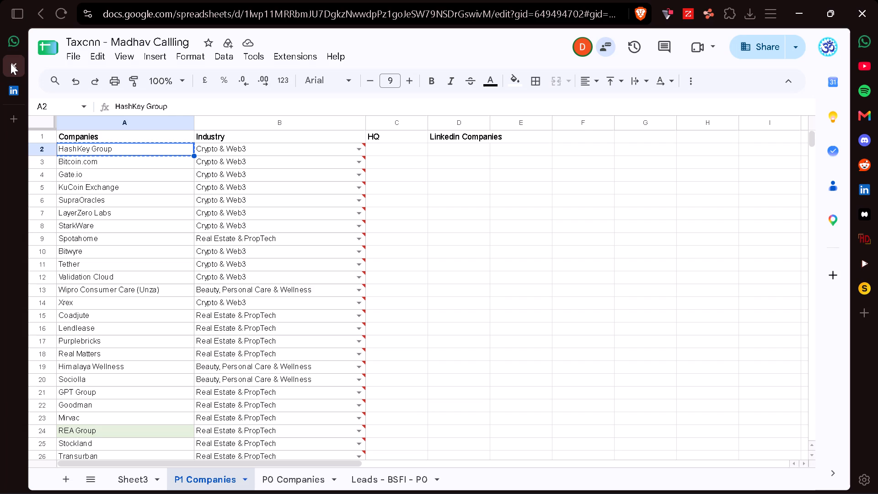
{"action": "left_click", "coordinate": [11, 91]}
{"action": "left_click", "coordinate": [167, 47]}
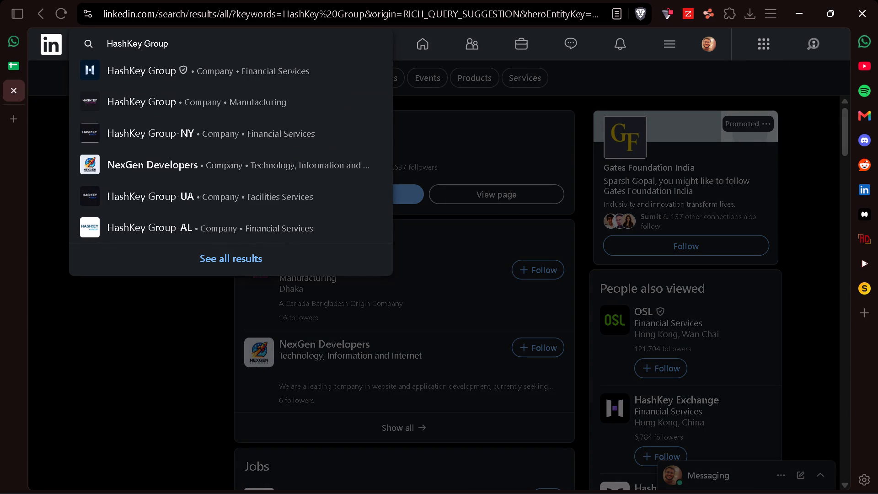
{"action": "left_click", "coordinate": [472, 192]}
{"action": "left_click", "coordinate": [472, 192]}
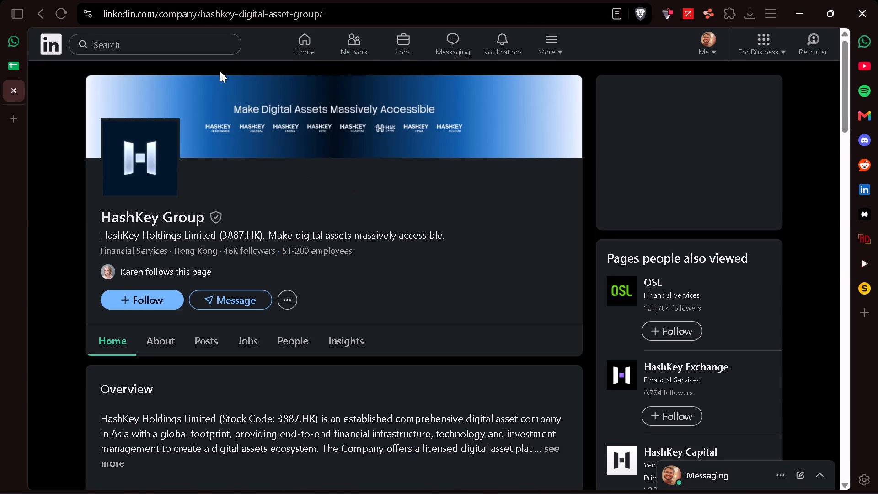
Copy the HashKey Group LinkedIn page URL into its Linkedin Companies cell, D2, and fit the column width to it.
{"action": "left_click", "coordinate": [246, 17]}
{"action": "key", "text": "ctrl+c"}
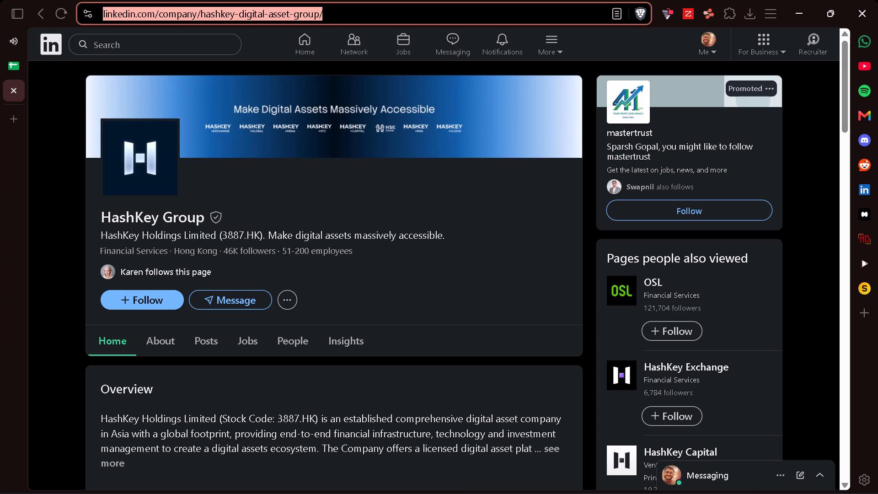
{"action": "left_click", "coordinate": [9, 71]}
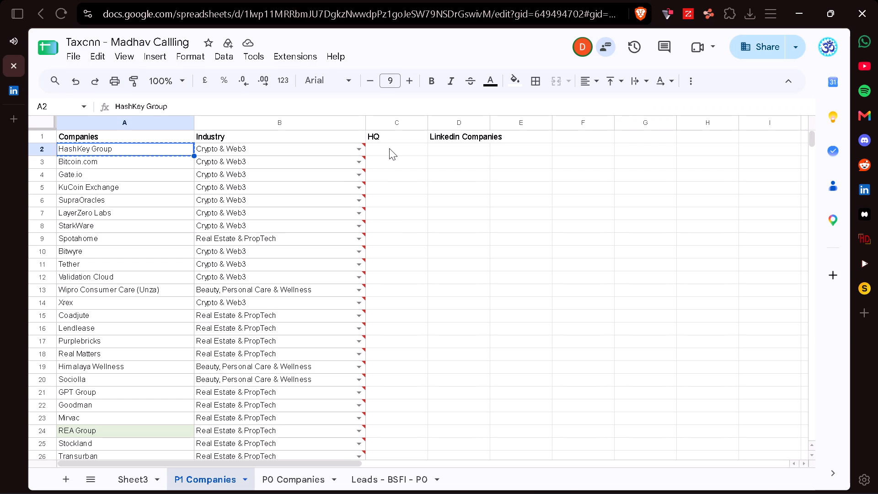
{"action": "left_click", "coordinate": [451, 150]}
{"action": "key", "text": "ctrl+v"}
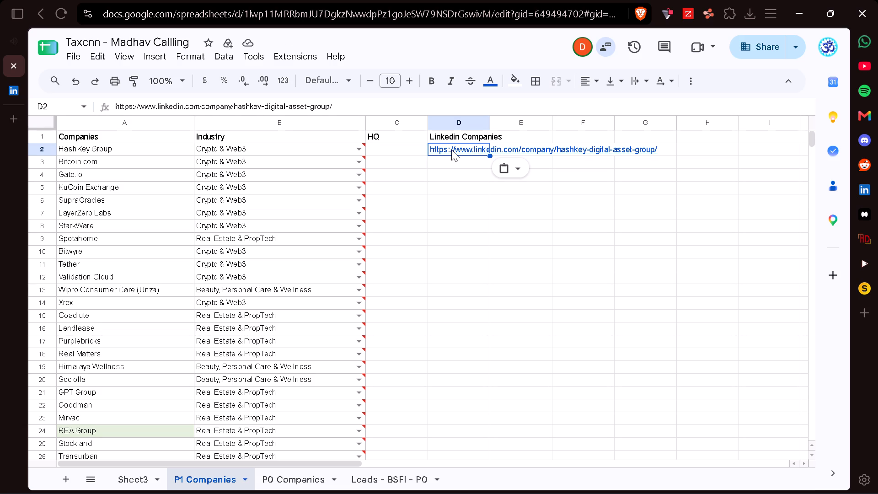
{"action": "double_click", "coordinate": [491, 119]}
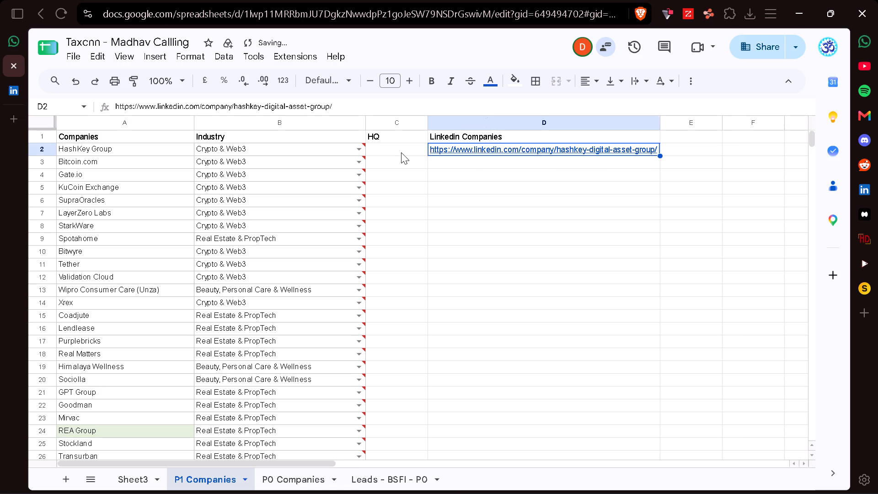
Enter Hong Kong as the HQ of HashKey Group in cell C2.
{"action": "left_click", "coordinate": [401, 152]}
{"action": "type", "text": "Hong Lo"}
{"action": "key", "text": "BackSpace"}
{"action": "key", "text": "BackSpace"}
{"action": "key", "text": "shift+l"}
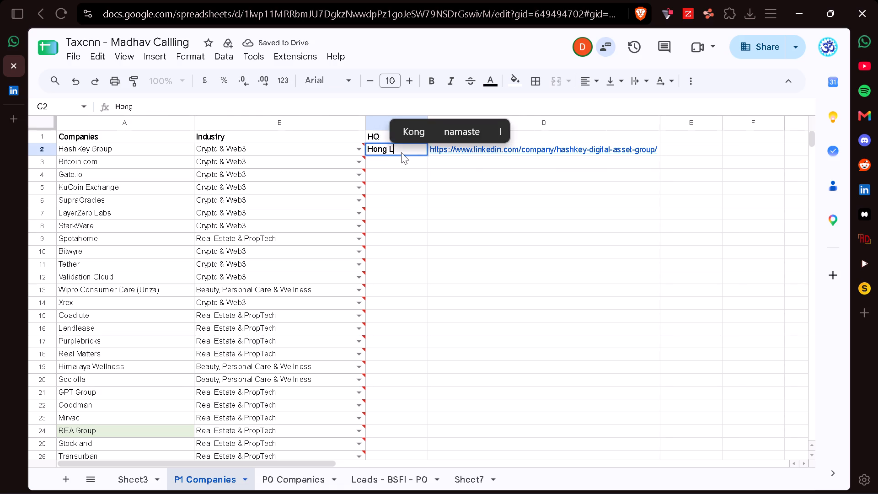
{"action": "key", "text": "BackSpace"}
{"action": "type", "text": "KOng"}
{"action": "key", "text": "BackSpace"}
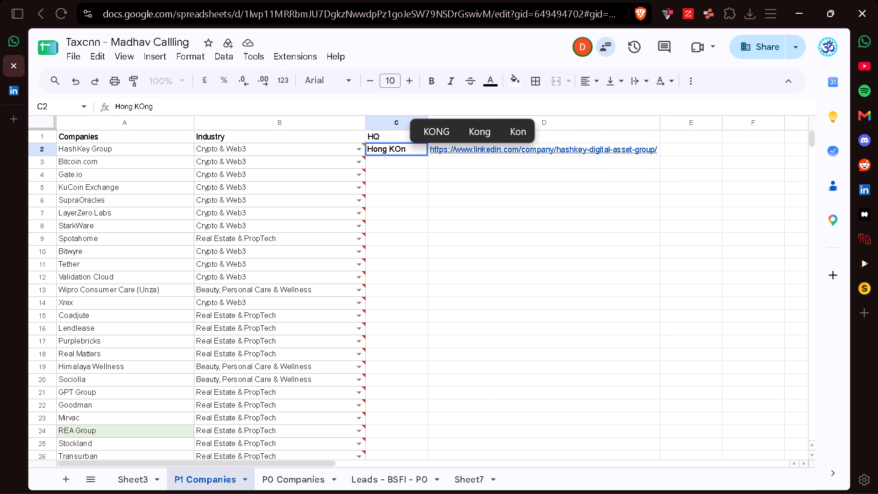
{"action": "key", "text": "BackSpace"}
{"action": "key", "text": "BackSpace"}
{"action": "type", "text": "ong"}
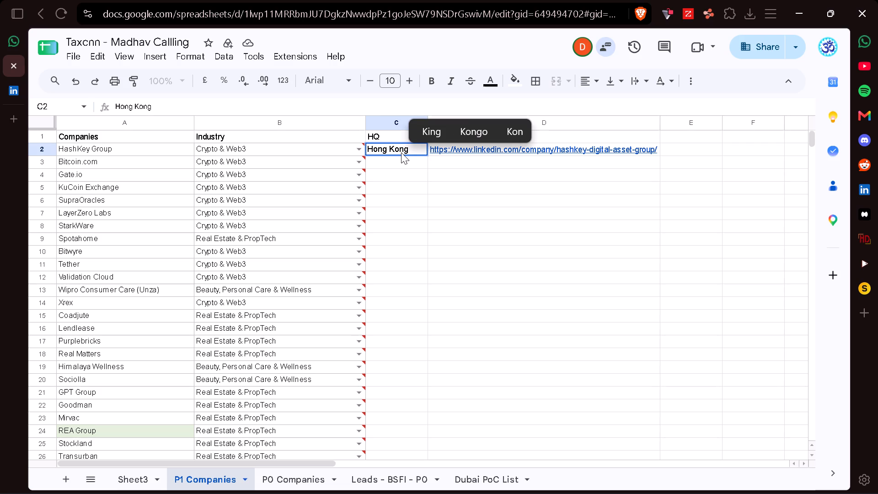
{"action": "left_click", "coordinate": [391, 166]}
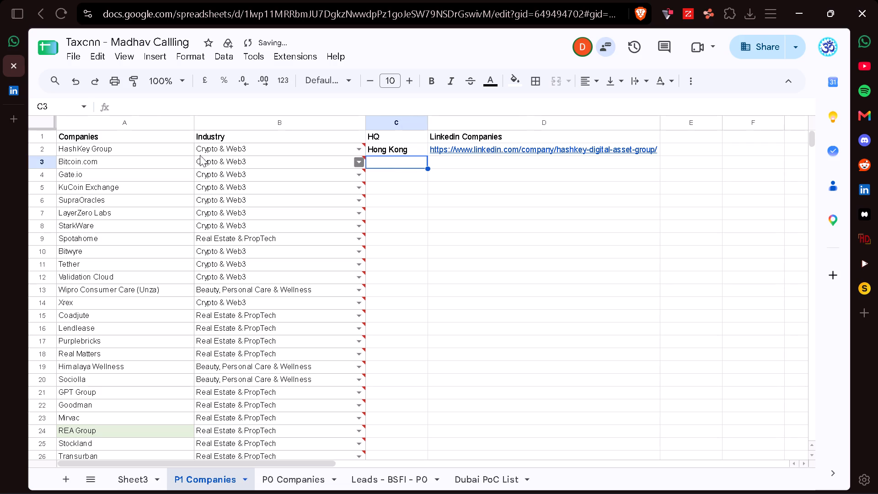
Copy Bitcoin.com from the Companies column, search for it on LinkedIn and open its company page.
{"action": "left_click", "coordinate": [85, 160]}
{"action": "key", "text": "ctrl+c"}
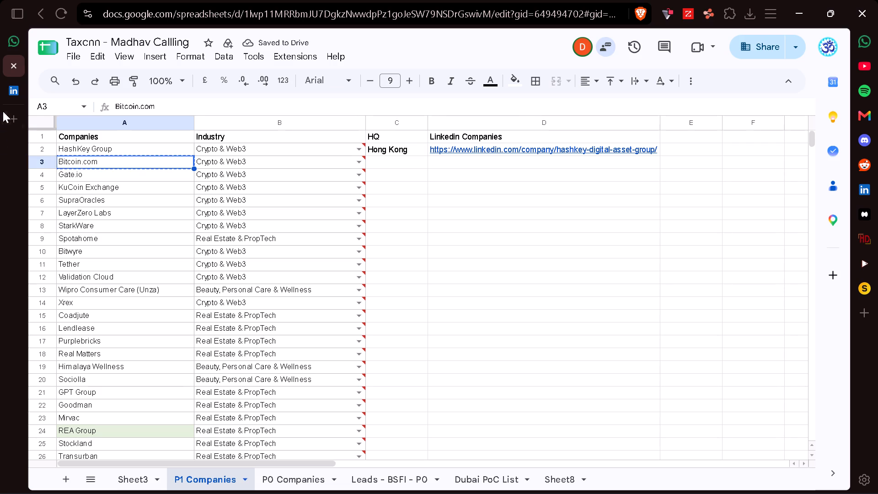
{"action": "left_click", "coordinate": [11, 91]}
{"action": "left_click", "coordinate": [152, 44]}
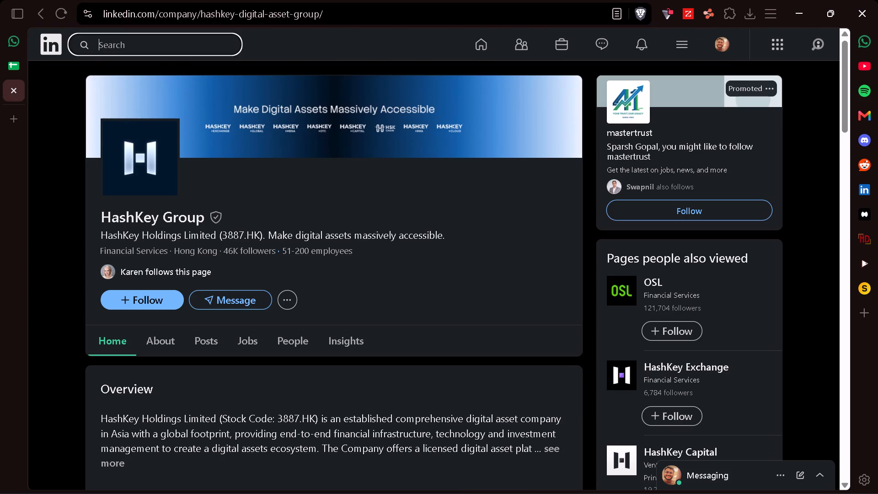
{"action": "key", "text": "ctrl+v"}
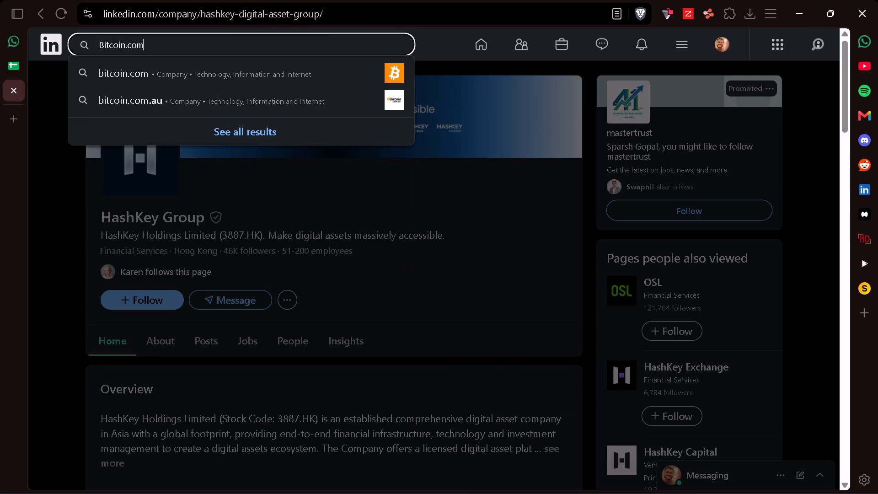
{"action": "left_click", "coordinate": [156, 72]}
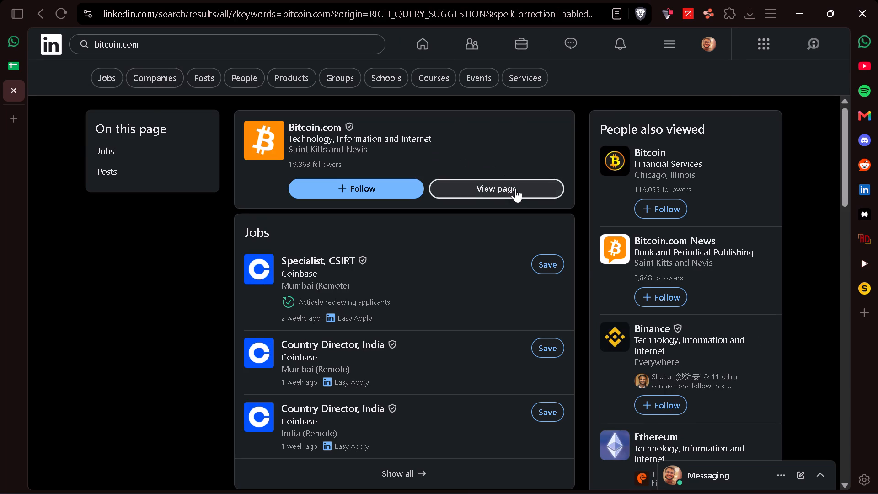
{"action": "left_click", "coordinate": [515, 188]}
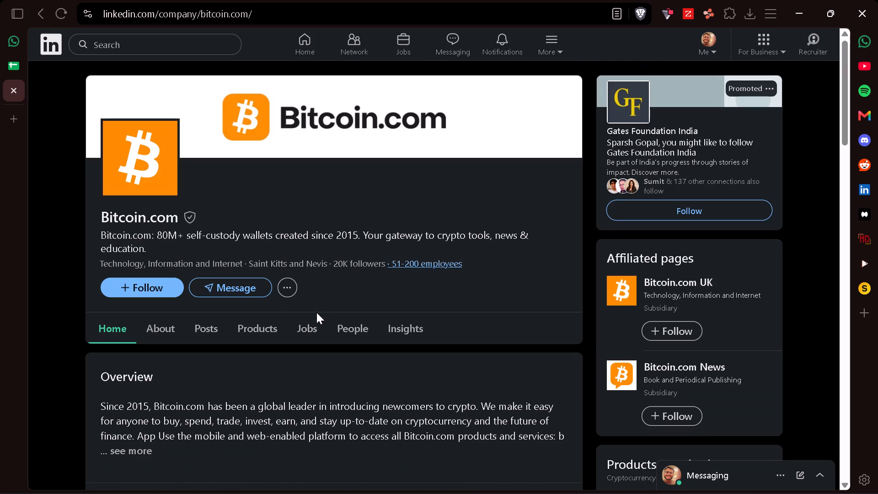
Copy the Bitcoin.com LinkedIn page URL into its Linkedin Companies cell, D3, in the spreadsheet.
{"action": "left_click", "coordinate": [230, 18]}
{"action": "key", "text": "ctrl+c"}
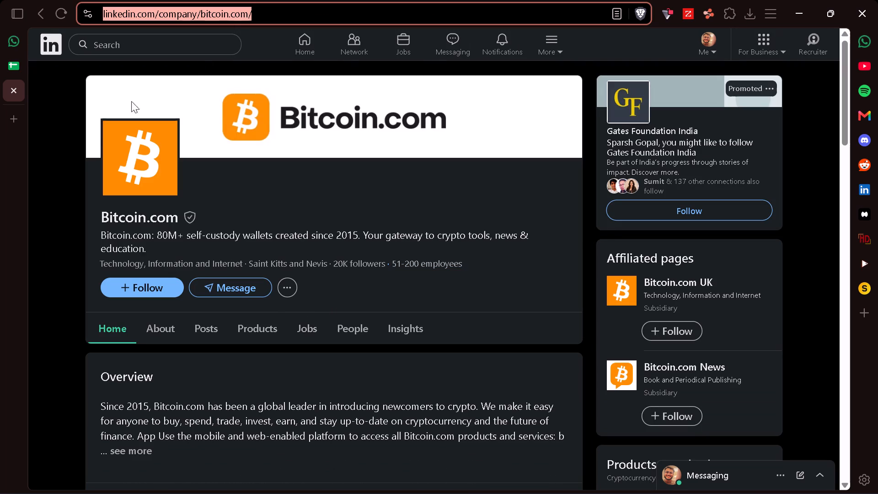
{"action": "left_click", "coordinate": [7, 70]}
{"action": "left_click", "coordinate": [456, 169]}
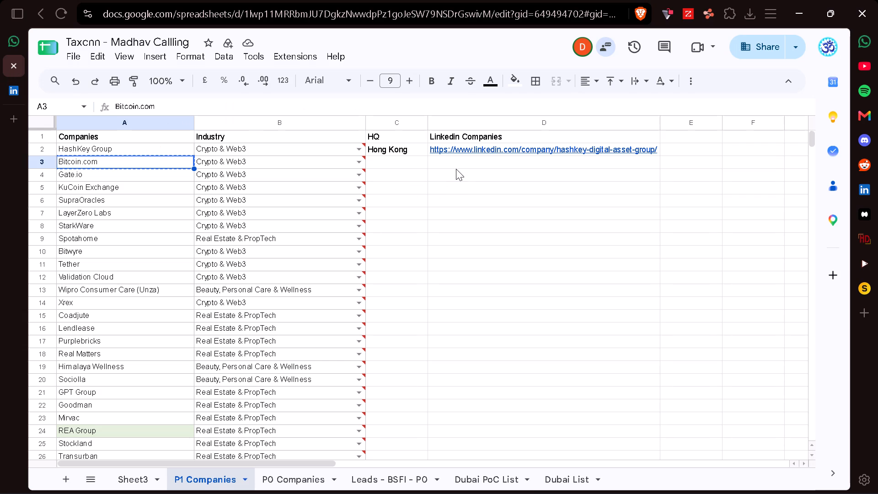
{"action": "key", "text": "ctrl+v"}
Enter Saint Kitts and Nevis as the HQ of Bitcoin.com in cell C3 and fit the HQ column width to it.
{"action": "key", "text": "Left"}
{"action": "type", "text": "Saint Kitts"}
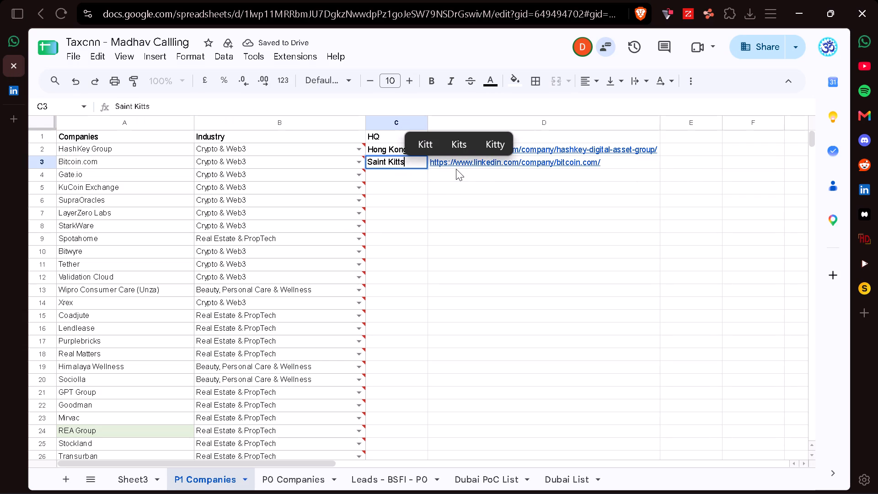
{"action": "key", "text": "space"}
{"action": "type", "text": "and"}
{"action": "key", "text": "space"}
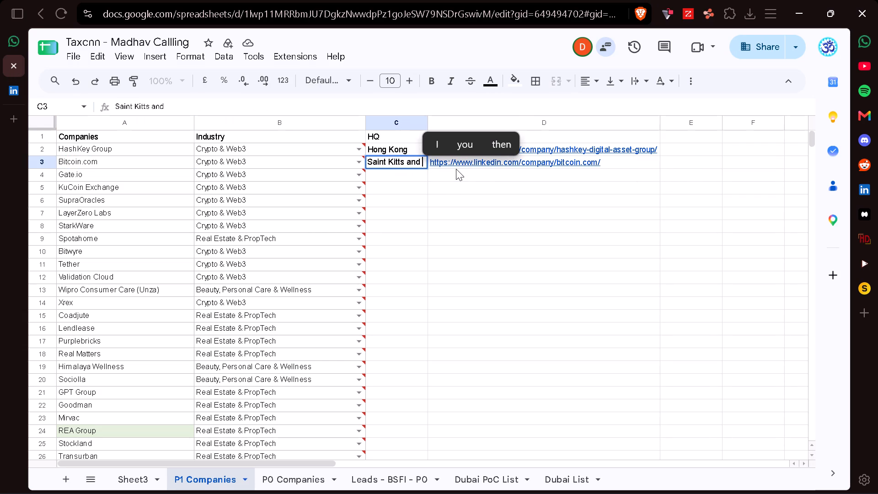
{"action": "type", "text": "Nevtis"}
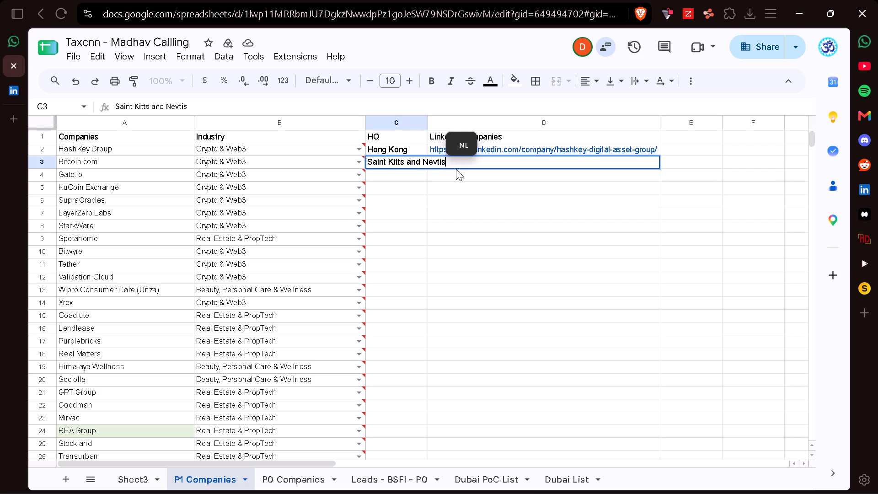
{"action": "left_click", "coordinate": [10, 85]}
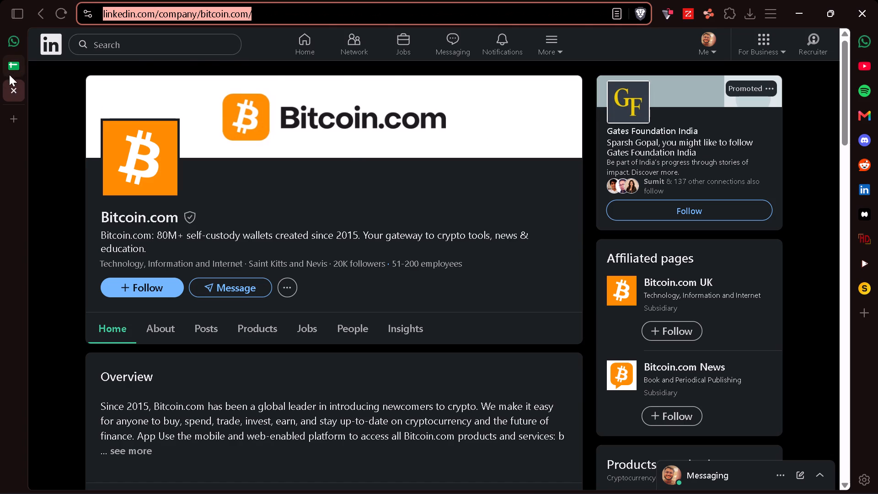
{"action": "left_click", "coordinate": [13, 72]}
{"action": "left_click", "coordinate": [179, 108]}
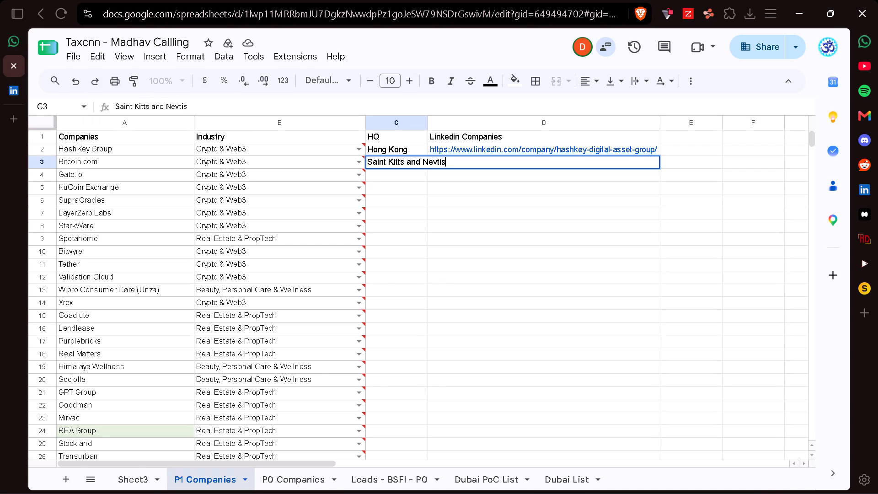
{"action": "key", "text": "Right"}
{"action": "key", "text": "BackSpace"}
{"action": "key", "text": "Return"}
{"action": "key", "text": "Up"}
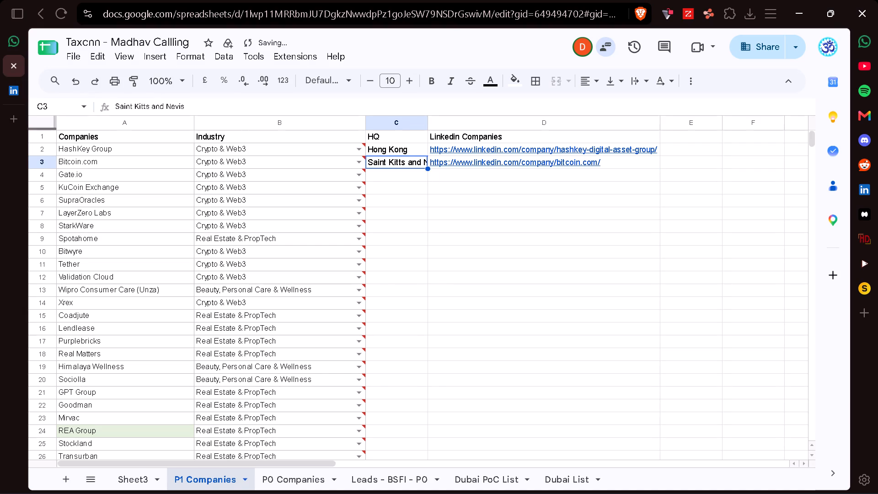
{"action": "double_click", "coordinate": [429, 126]}
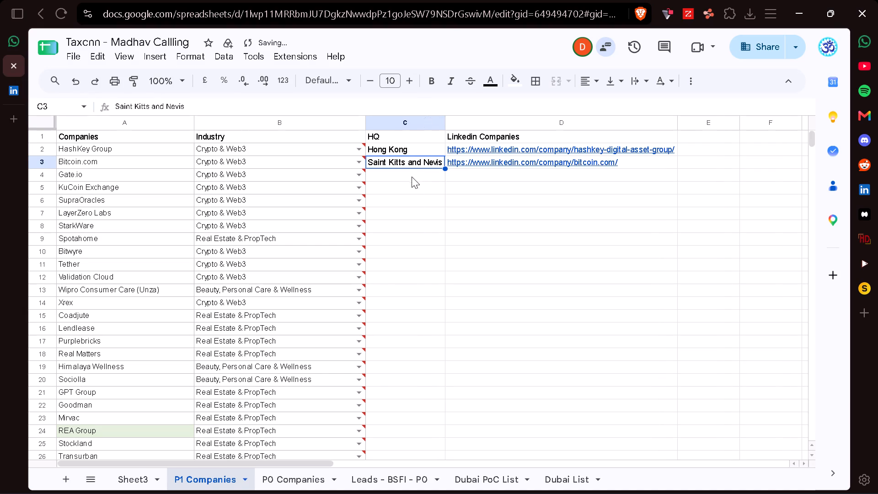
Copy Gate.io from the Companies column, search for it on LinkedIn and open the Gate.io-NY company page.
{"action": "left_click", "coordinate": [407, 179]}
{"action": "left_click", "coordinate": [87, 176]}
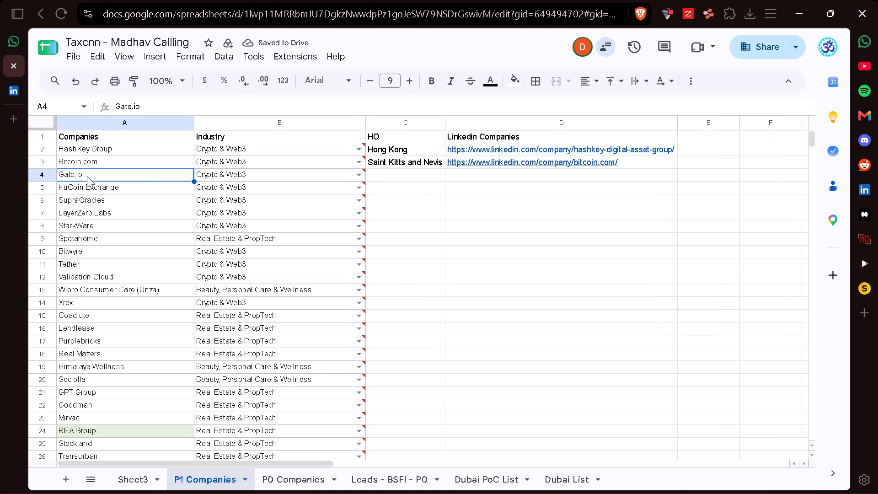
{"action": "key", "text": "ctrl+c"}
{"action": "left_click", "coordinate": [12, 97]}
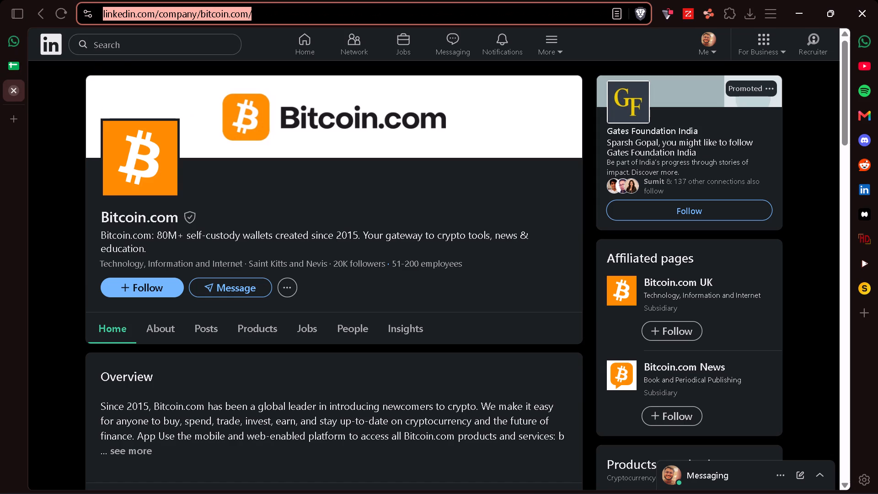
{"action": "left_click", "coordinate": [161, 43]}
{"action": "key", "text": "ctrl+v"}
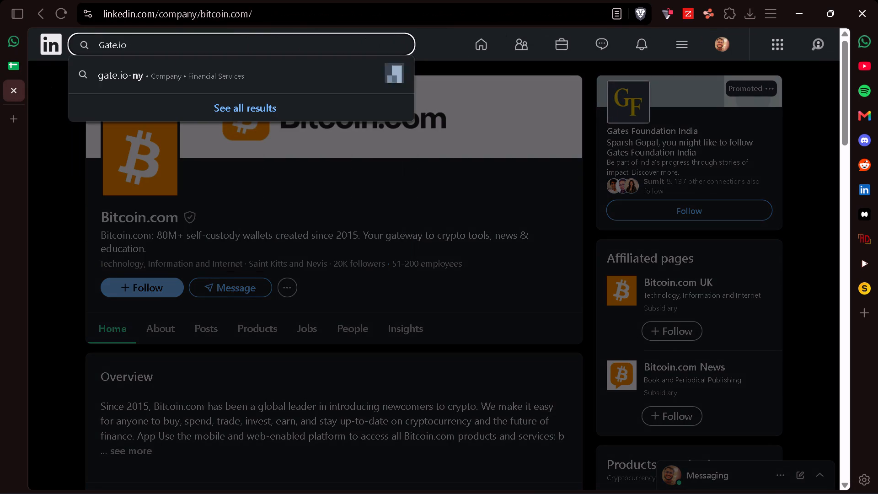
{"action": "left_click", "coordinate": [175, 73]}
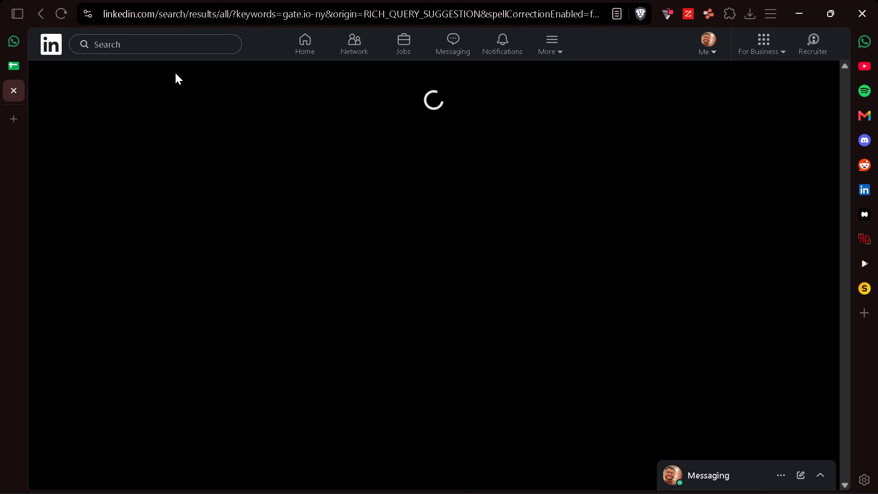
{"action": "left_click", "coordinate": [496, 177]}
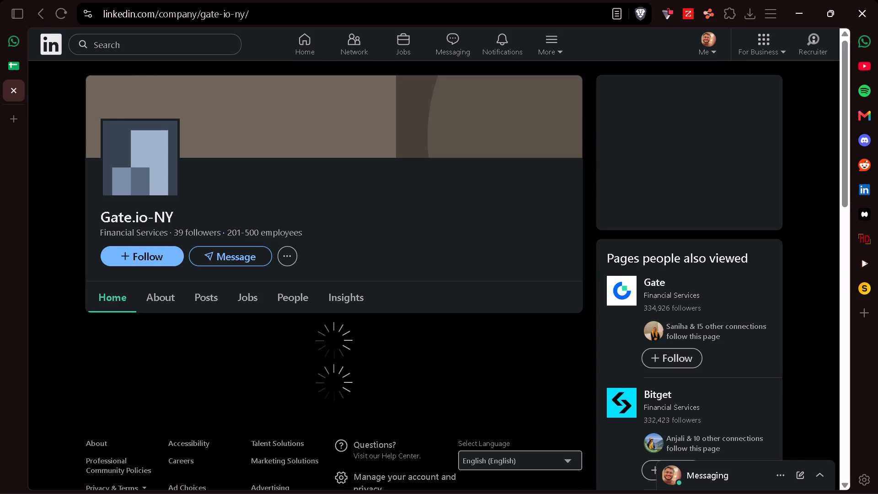
Return to the gate.io-ny search results on LinkedIn and look through them for the right Gate.io company page.
{"action": "left_click", "coordinate": [44, 21]}
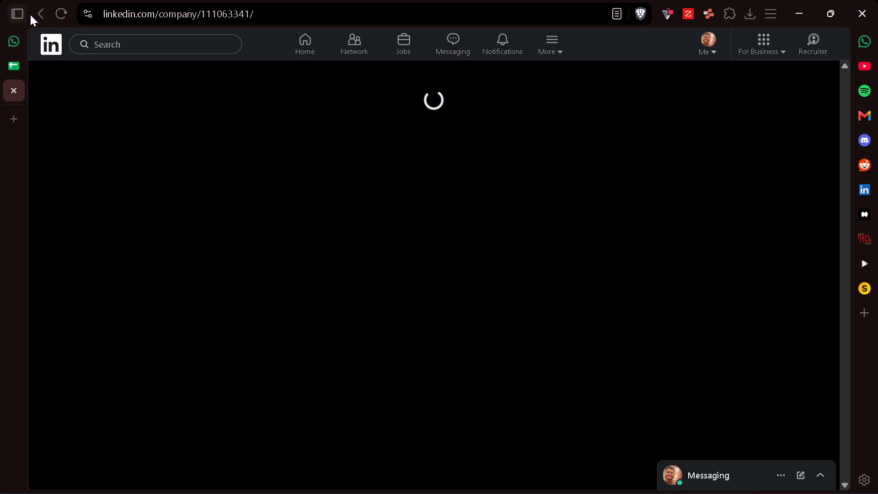
{"action": "left_click", "coordinate": [59, 12]}
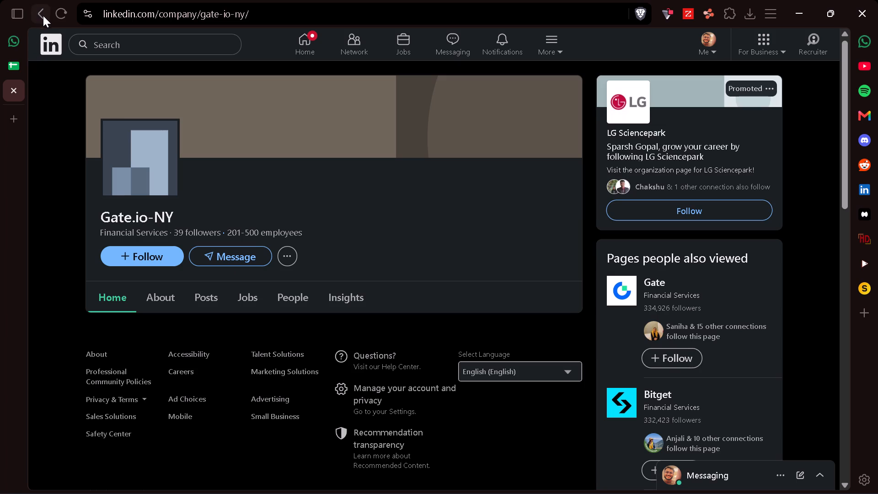
{"action": "left_click", "coordinate": [44, 15]}
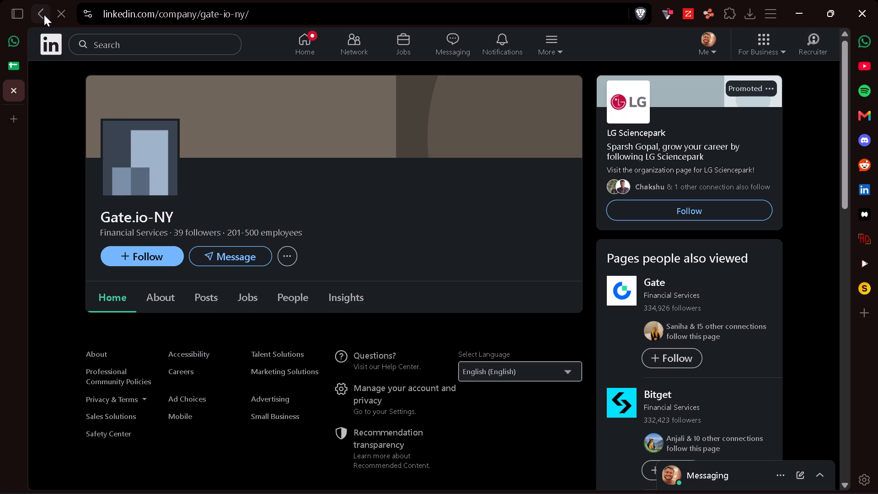
{"action": "left_click", "coordinate": [44, 15]}
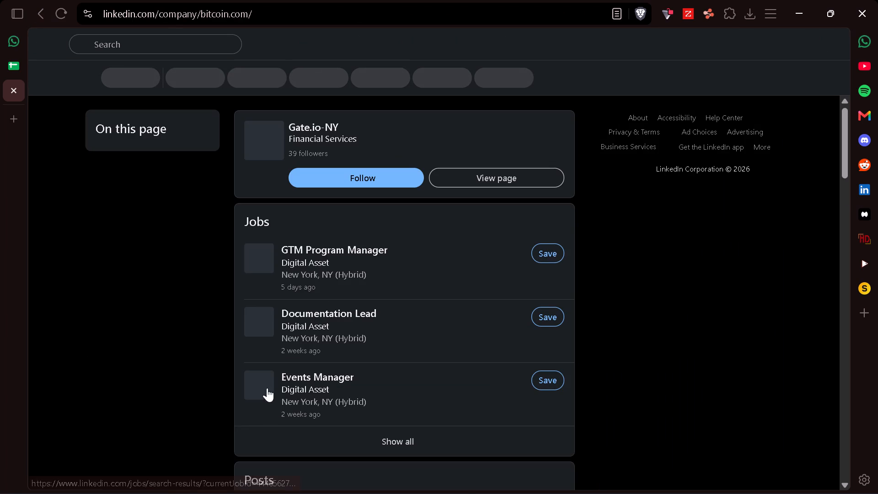
{"action": "scroll", "coordinate": [172, 327], "scroll_direction": "down", "scroll_amount": 8}
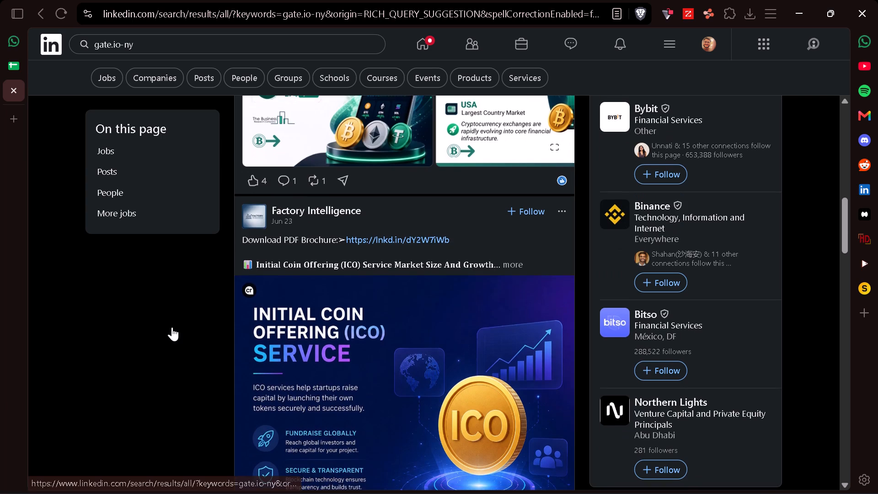
{"action": "scroll", "coordinate": [172, 327], "scroll_direction": "down", "scroll_amount": 5}
{"action": "scroll", "coordinate": [172, 327], "scroll_direction": "up", "scroll_amount": 8}
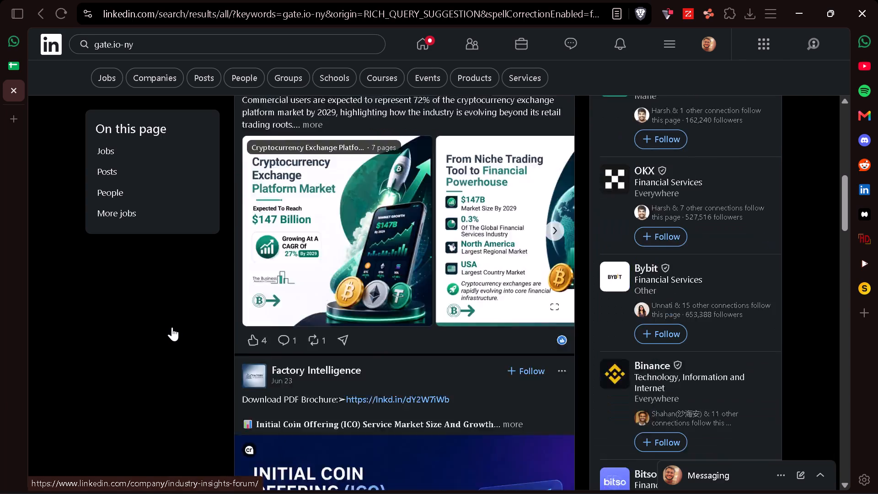
{"action": "scroll", "coordinate": [172, 327], "scroll_direction": "up", "scroll_amount": 2}
Shorten the LinkedIn search to gate.io, show all its results and check the company name against the spreadsheet.
{"action": "left_click", "coordinate": [150, 45]}
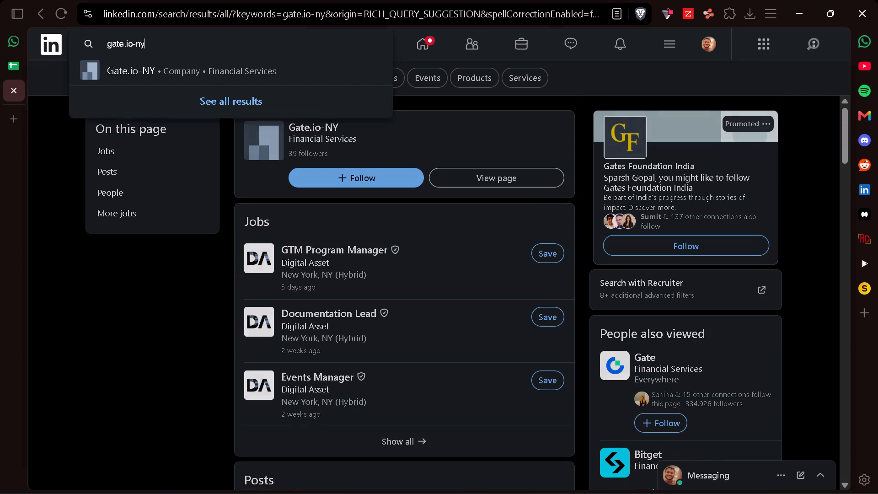
{"action": "key", "text": "BackSpace"}
{"action": "key", "text": "BackSpace"}
{"action": "key", "text": "BackSpace"}
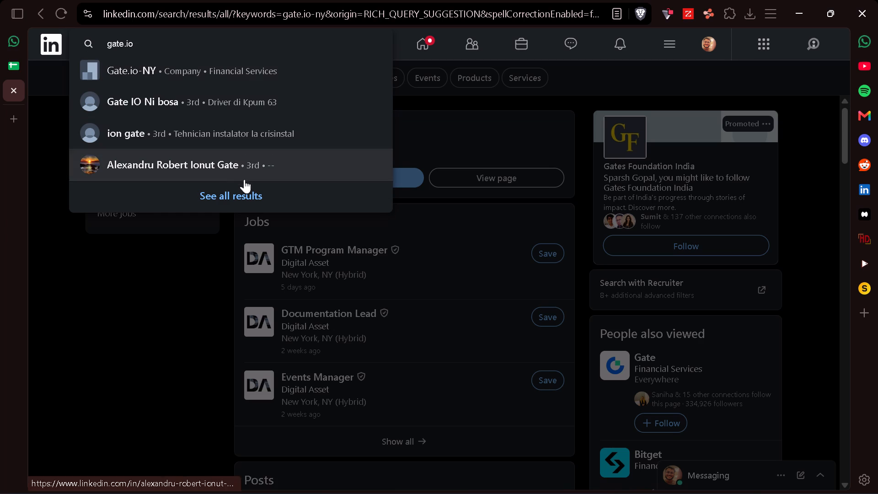
{"action": "left_click", "coordinate": [251, 194]}
{"action": "left_click", "coordinate": [21, 65]}
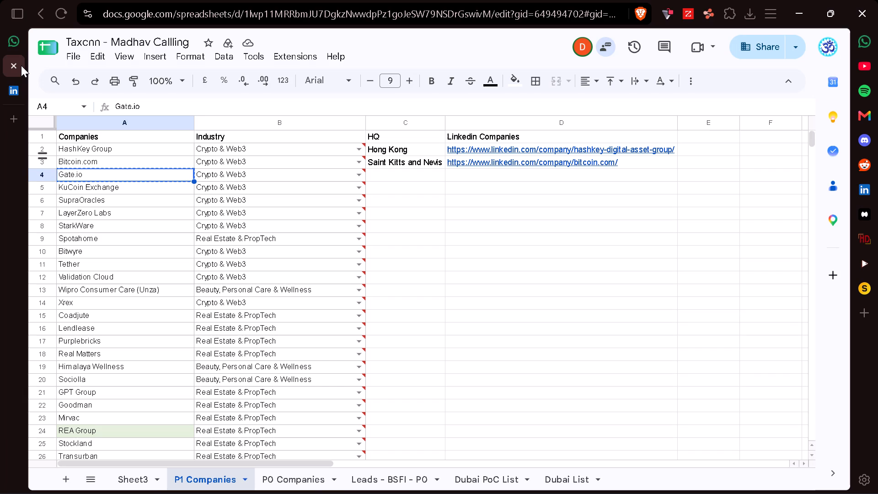
{"action": "left_click", "coordinate": [14, 89]}
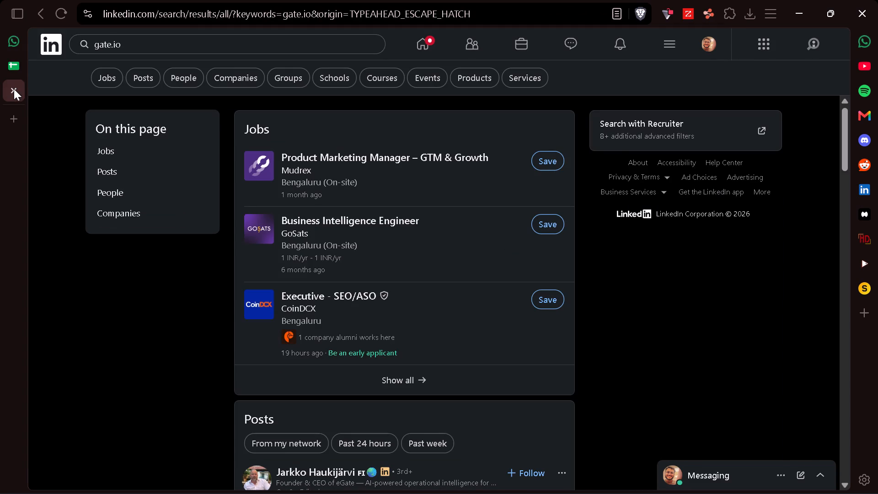
Search Google for gate.io in a new browser tab.
{"action": "left_click", "coordinate": [9, 115]}
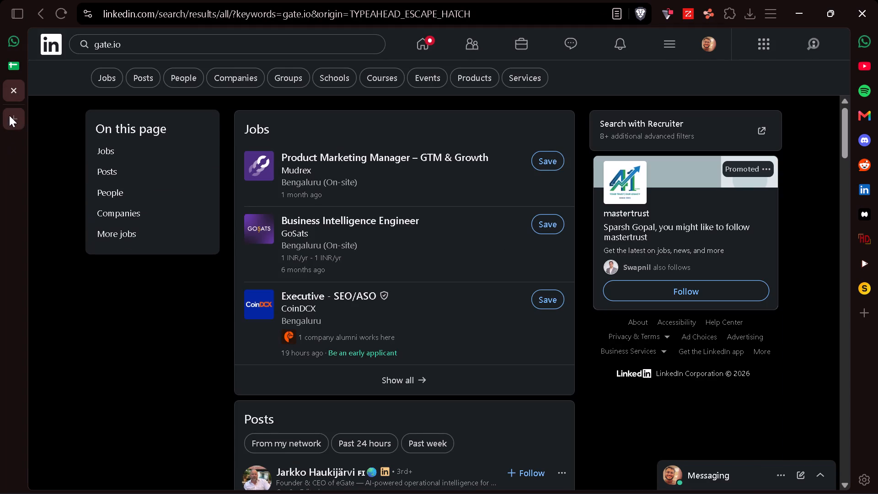
{"action": "left_click", "coordinate": [368, 212]}
{"action": "type", "text": "Gste"}
{"action": "key", "text": "BackSpace"}
{"action": "key", "text": "BackSpace"}
{"action": "key", "text": "BackSpace"}
{"action": "type", "text": "ate.io"}
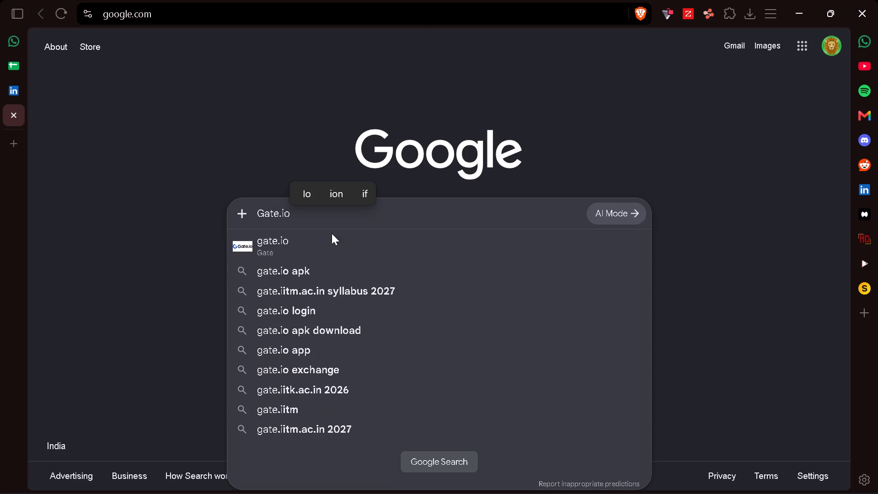
{"action": "left_click", "coordinate": [321, 237]}
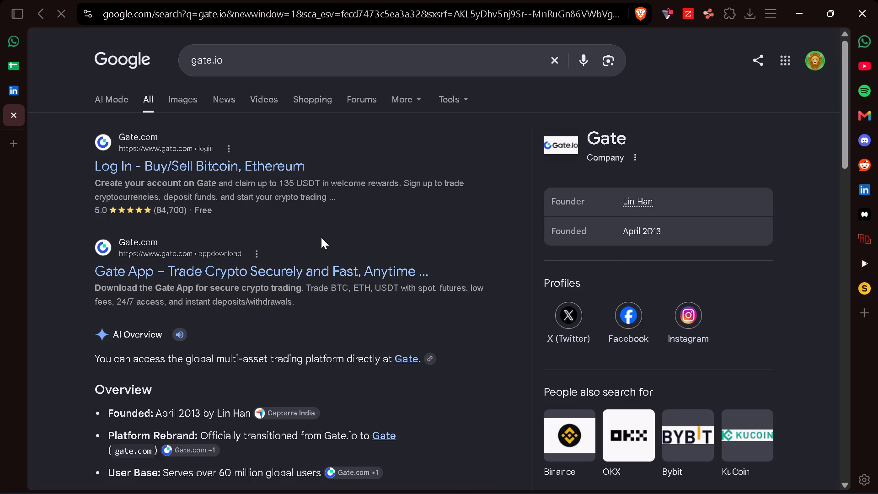
Extend the Google search to "gate.io linkedin" and open Gate's LinkedIn company page from the results.
{"action": "left_click", "coordinate": [306, 52]}
{"action": "key", "text": "space"}
{"action": "type", "text": "linkedin"}
{"action": "key", "text": "Return"}
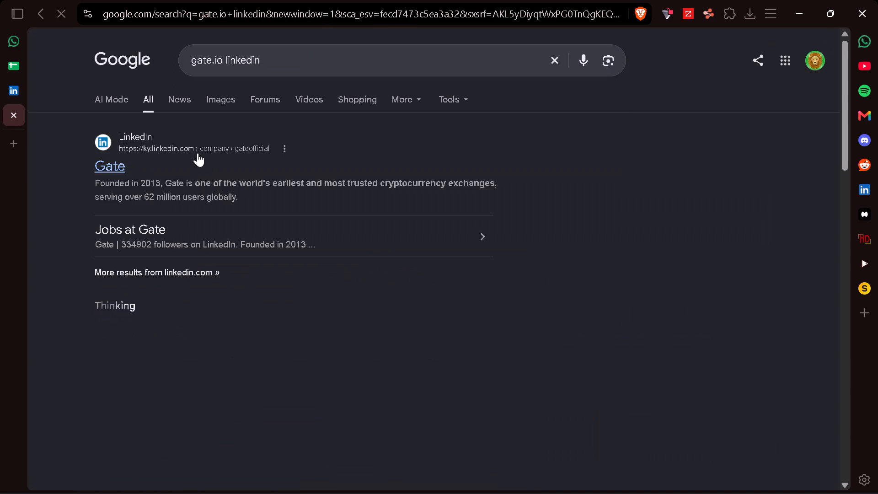
{"action": "left_click", "coordinate": [121, 168]}
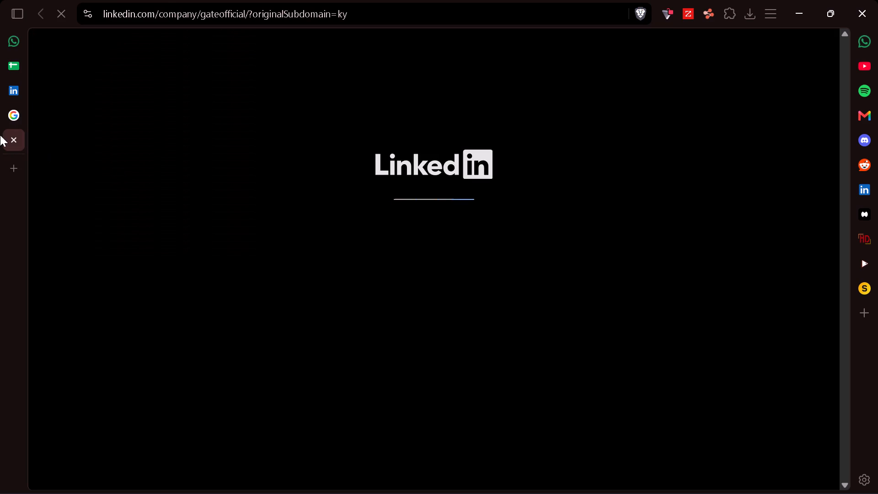
Close the Google results tab and the earlier LinkedIn search tab, keeping Gate's company page open.
{"action": "left_click", "coordinate": [13, 111]}
{"action": "left_click", "coordinate": [13, 111]}
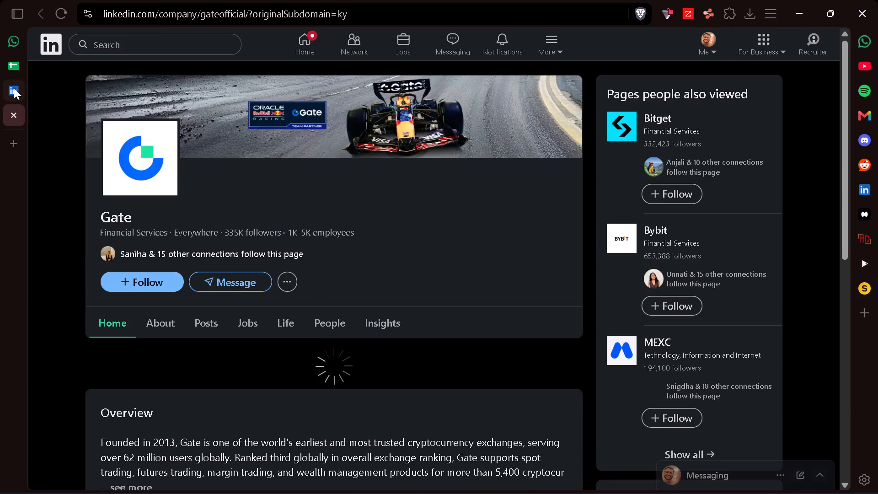
{"action": "double_click", "coordinate": [14, 86]}
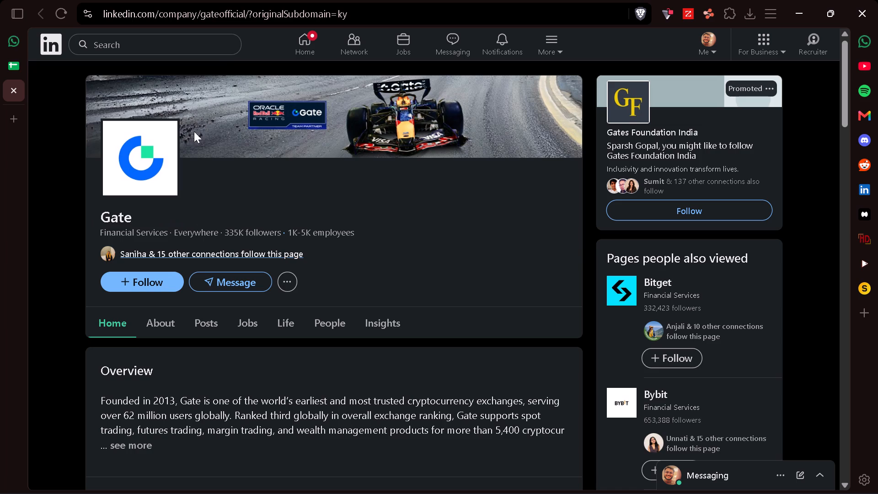
Copy the Gate LinkedIn page URL, check the page's overview, and paste the URL into cell D4 of the spreadsheet.
{"action": "left_click", "coordinate": [248, 12]}
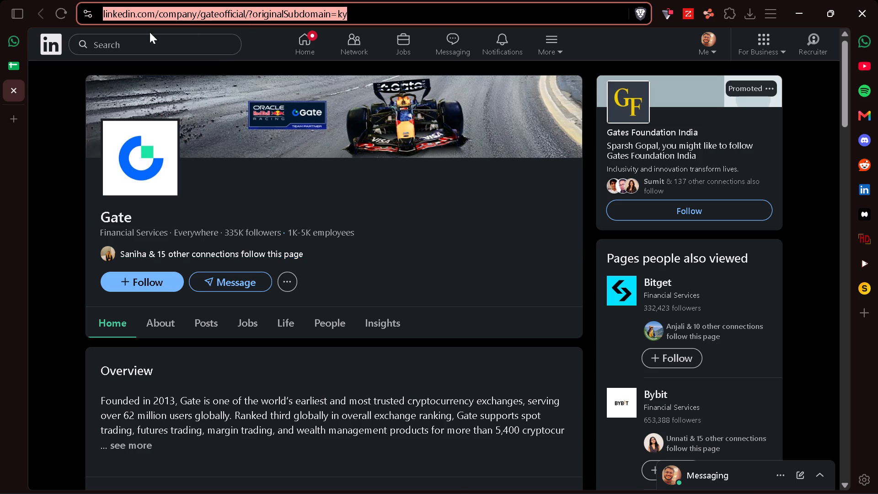
{"action": "key", "text": "ctrl+c"}
{"action": "scroll", "coordinate": [170, 286], "scroll_direction": "down", "scroll_amount": 3}
{"action": "left_click", "coordinate": [135, 189]}
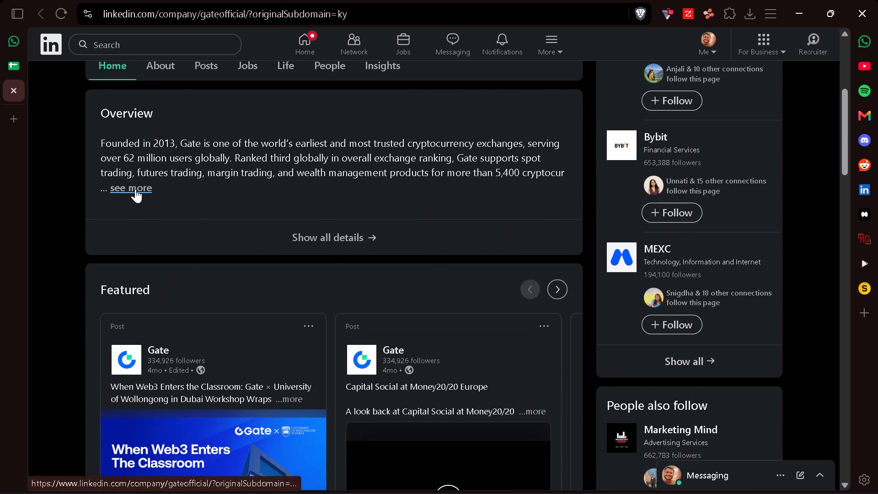
{"action": "scroll", "coordinate": [135, 189], "scroll_direction": "up", "scroll_amount": 5}
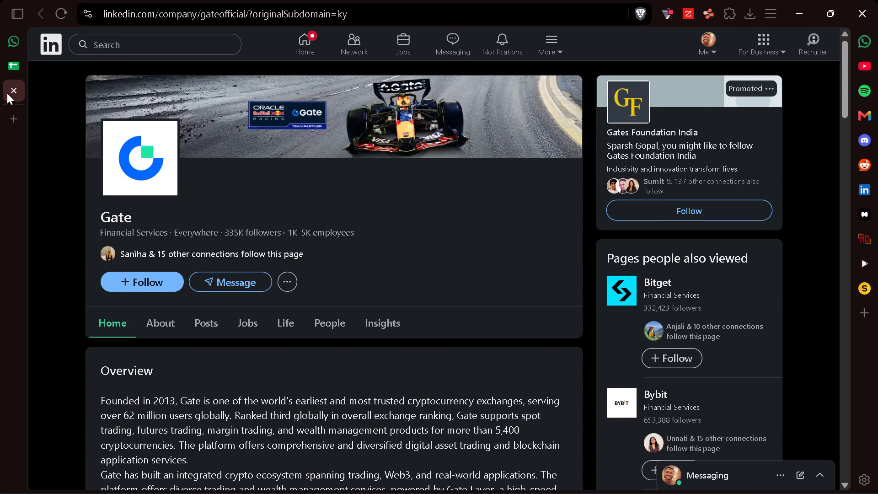
{"action": "left_click", "coordinate": [10, 68]}
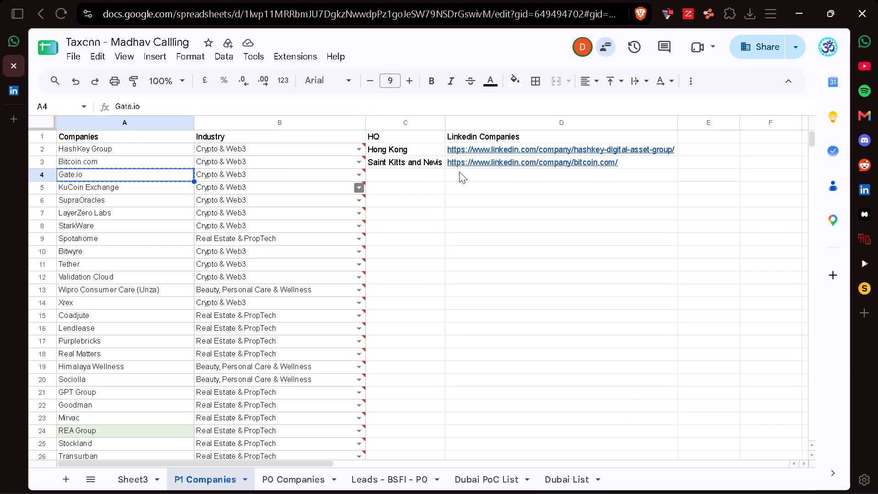
{"action": "left_click", "coordinate": [459, 172]}
{"action": "key", "text": "ctrl+v"}
Enter Everywhere as the HQ of Gate.io in cell C4.
{"action": "key", "text": "Left"}
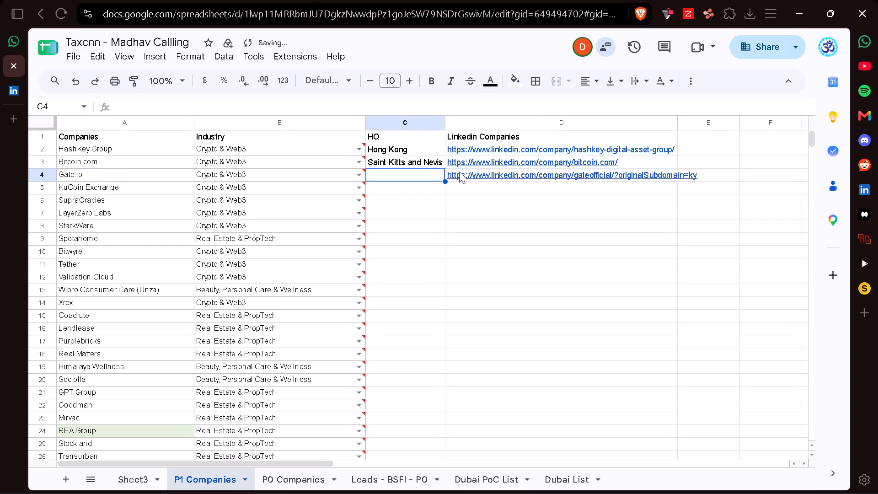
{"action": "type", "text": "Everywhere\\"}
{"action": "key", "text": "BackSpace"}
{"action": "key", "text": "Return"}
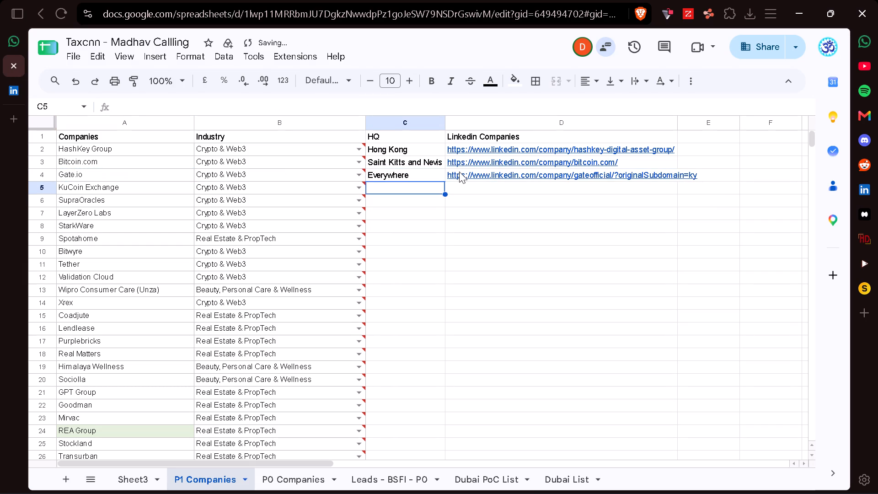
Copy KuCoin Exchange from the Companies column, search for it on LinkedIn and open its company page.
{"action": "left_click", "coordinate": [101, 187]}
{"action": "key", "text": "ctrl+c"}
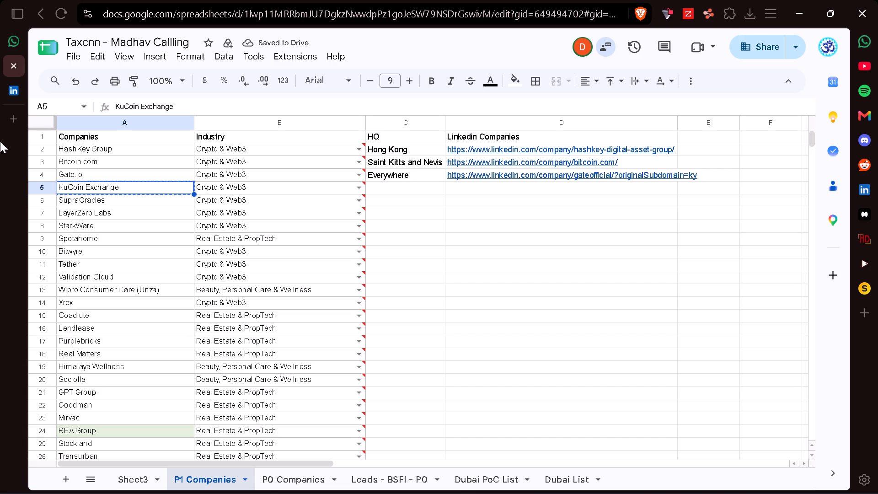
{"action": "left_click", "coordinate": [11, 93]}
{"action": "left_click", "coordinate": [151, 50]}
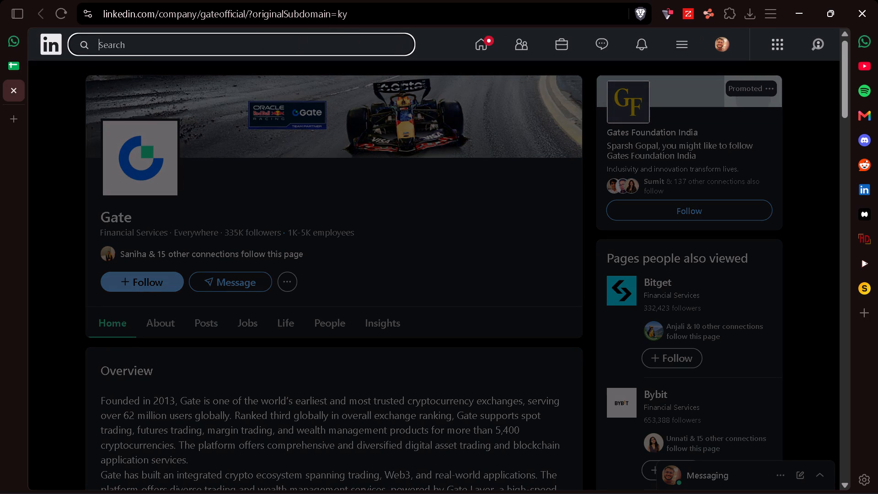
{"action": "key", "text": "ctrl+v"}
{"action": "left_click", "coordinate": [163, 74]}
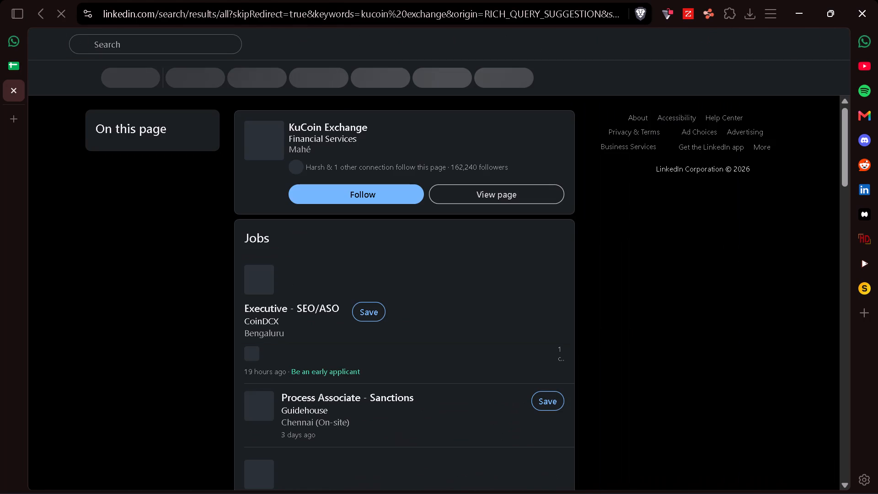
{"action": "left_click", "coordinate": [493, 195]}
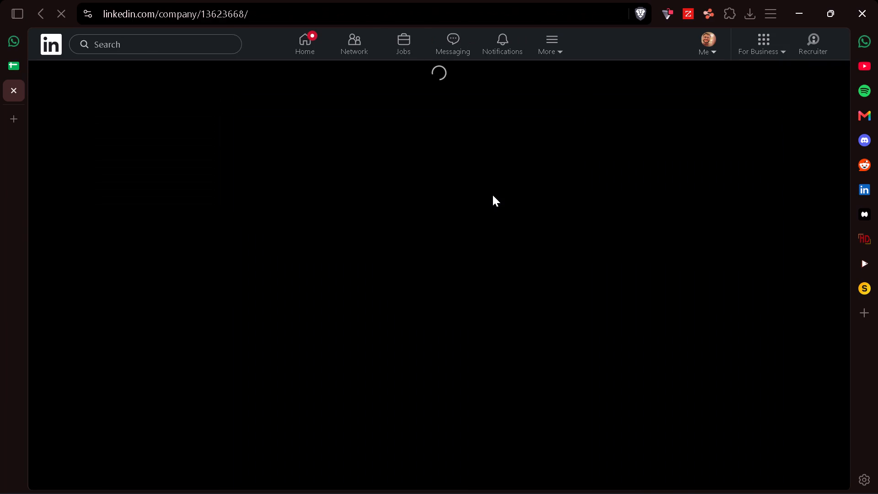
Copy the KuCoin Exchange LinkedIn page URL and paste it into cell D5 of the spreadsheet.
{"action": "left_click", "coordinate": [155, 11]}
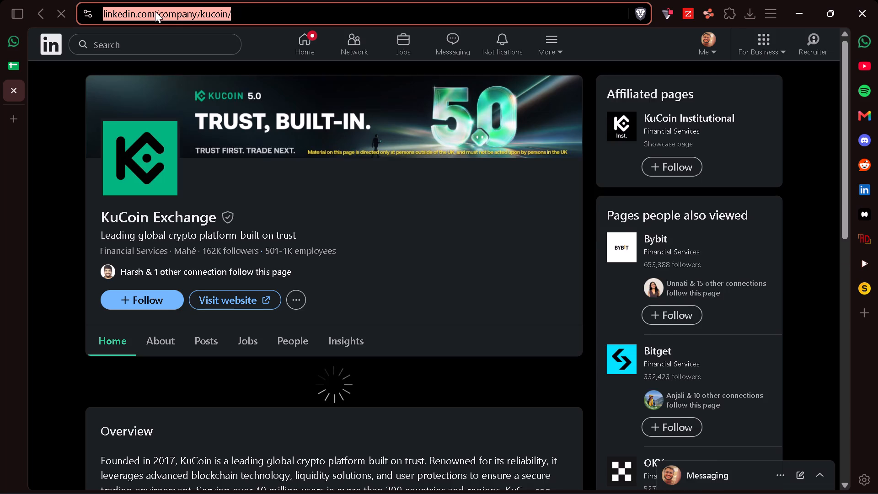
{"action": "key", "text": "ctrl+c"}
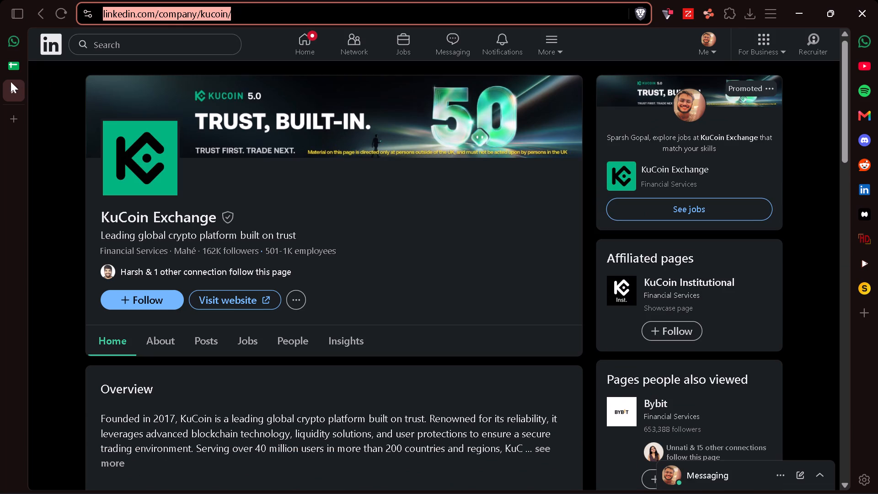
{"action": "left_click", "coordinate": [11, 65]}
{"action": "left_click", "coordinate": [460, 190]}
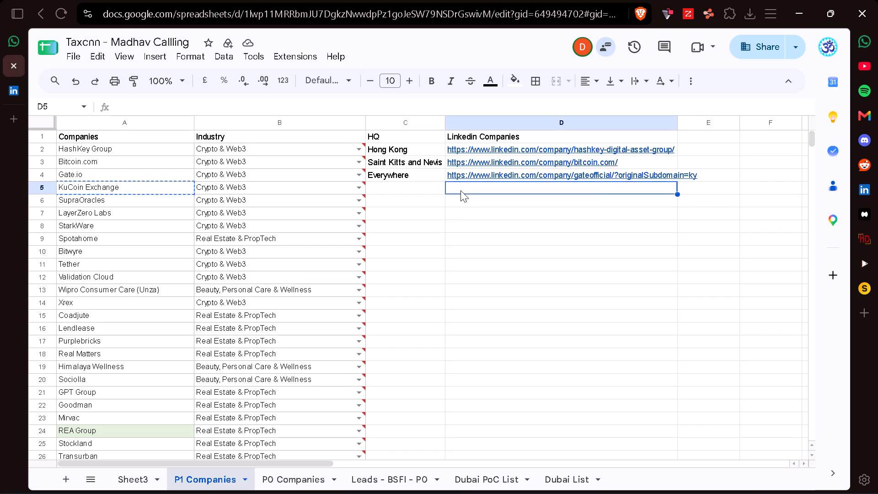
{"action": "key", "text": "ctrl+v"}
Enter Mahe as the HQ of KuCoin Exchange in cell C5.
{"action": "key", "text": "Left"}
{"action": "type", "text": "Mahe"}
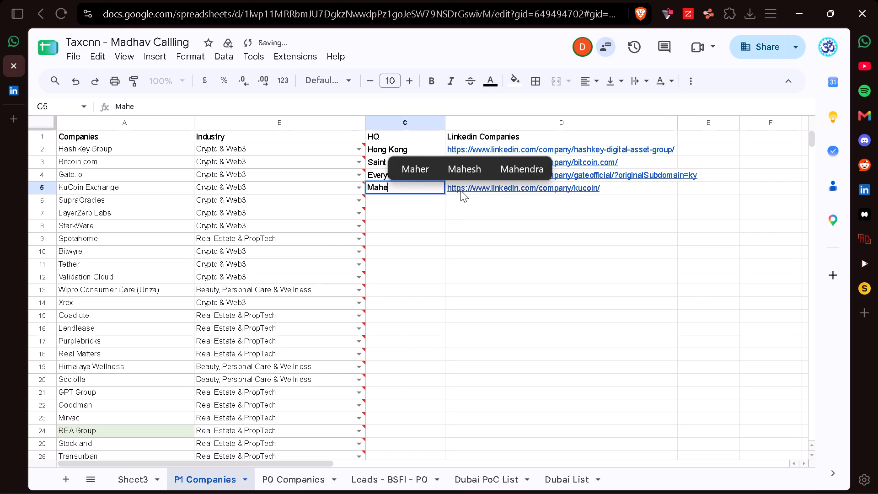
{"action": "key", "text": "Down"}
Copy SupraOracles from the Companies column and search for it on LinkedIn.
{"action": "left_click", "coordinate": [103, 199]}
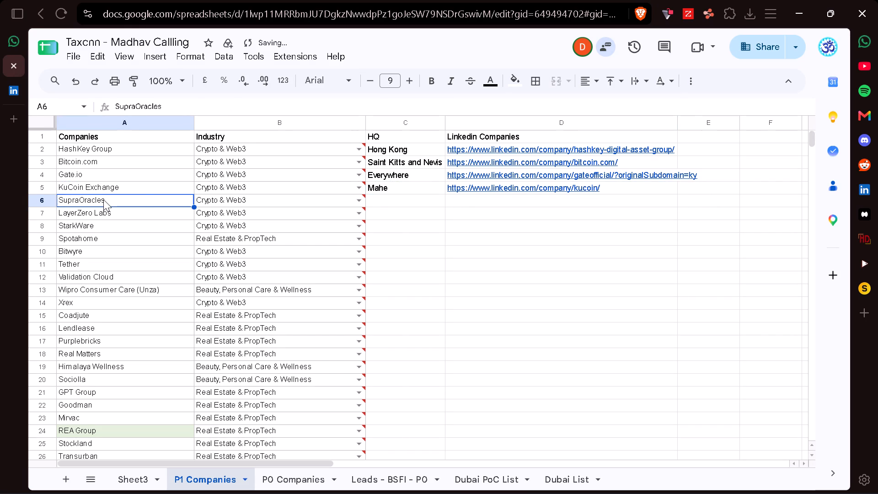
{"action": "key", "text": "ctrl+c"}
{"action": "left_click", "coordinate": [0, 87]}
{"action": "left_click", "coordinate": [4, 89]}
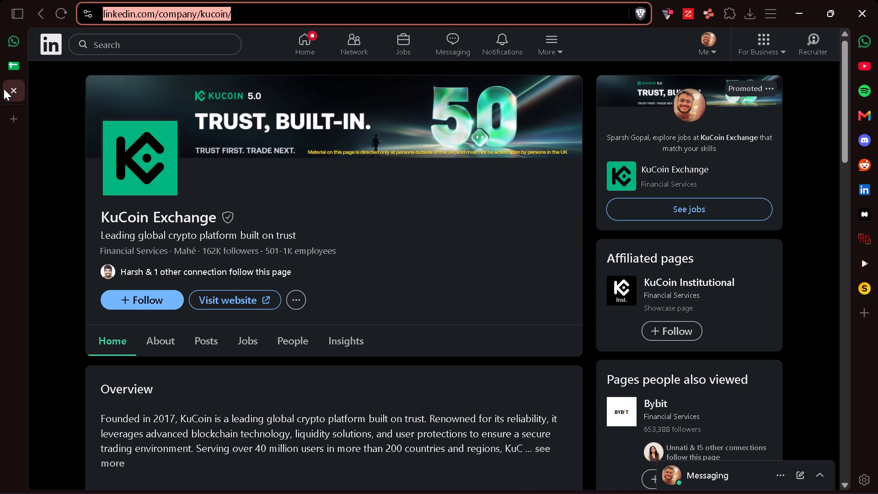
{"action": "left_click", "coordinate": [160, 53]}
{"action": "key", "text": "ctrl+v"}
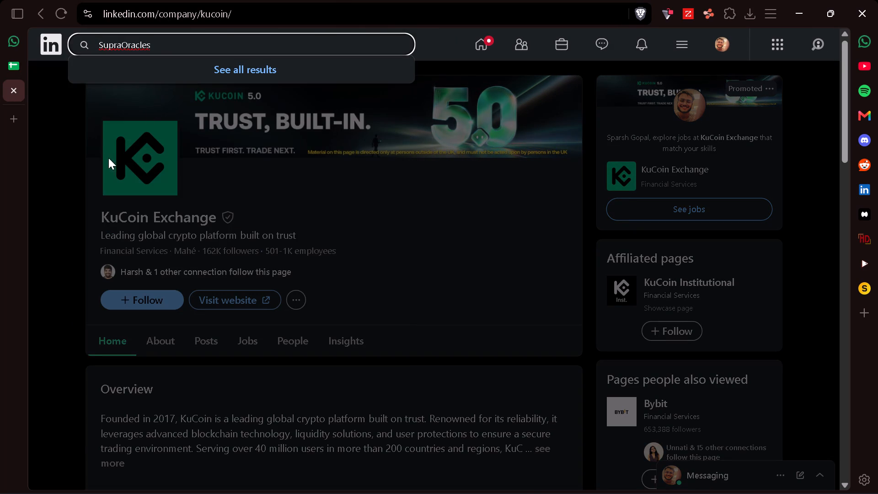
{"action": "key", "text": "Return"}
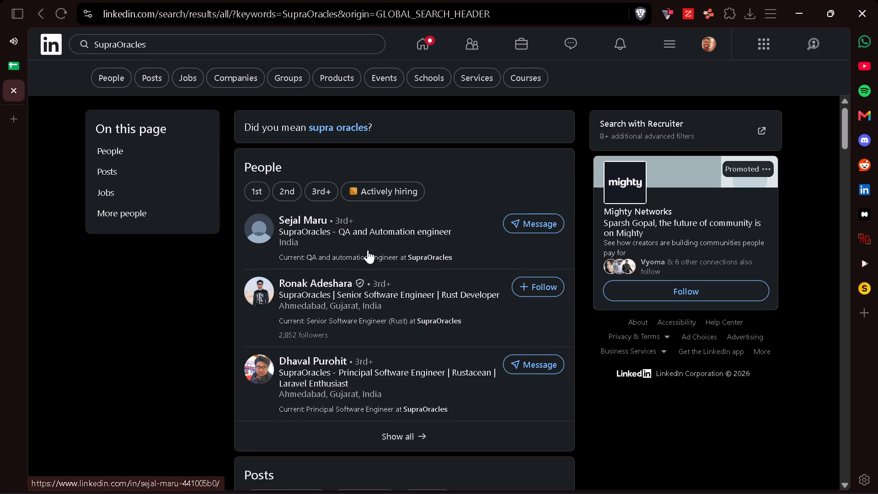
Open the profile of the SupraOracles QA and automation engineer and go to the SupraOracles entry in their experience.
{"action": "left_click", "coordinate": [423, 258]}
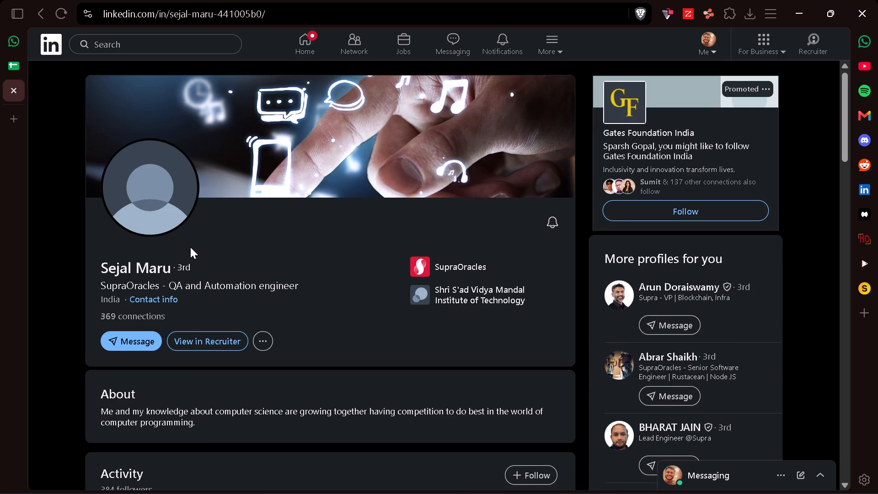
{"action": "left_click", "coordinate": [447, 263]}
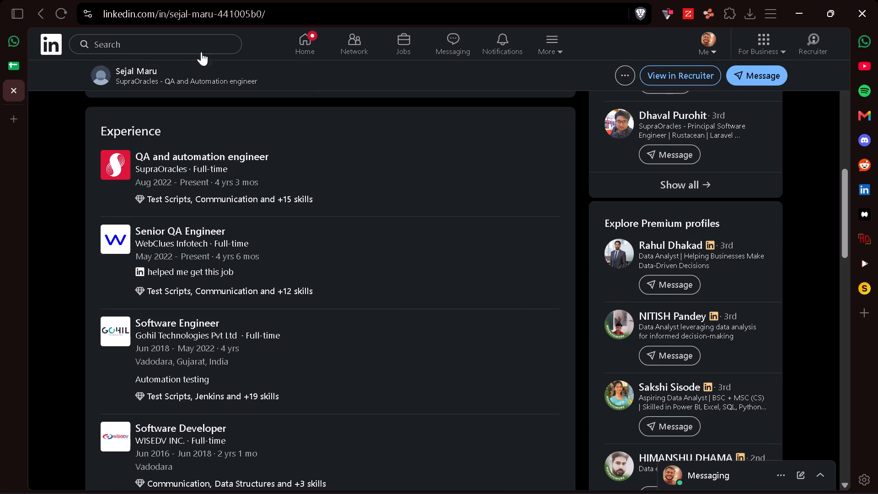
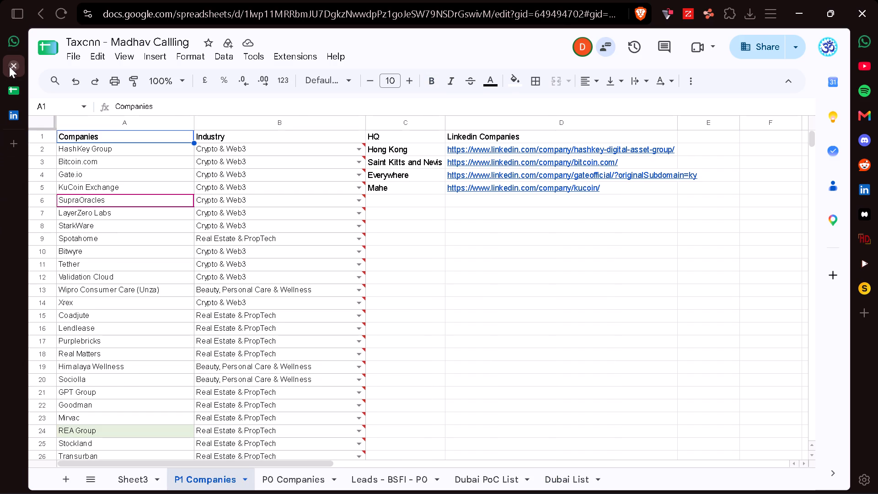
Close the duplicate spreadsheet that has the SupraOracles cell A6 selected, keeping the other copy open.
{"action": "left_click", "coordinate": [15, 84]}
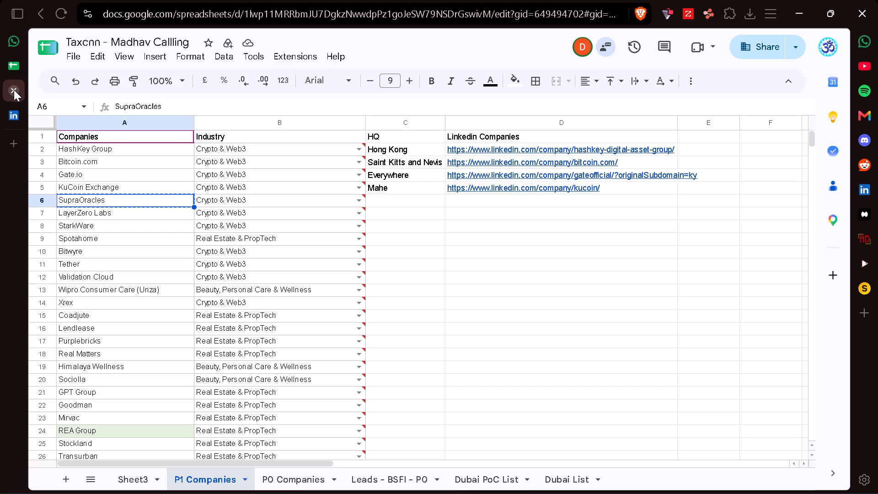
{"action": "left_click", "coordinate": [14, 90]}
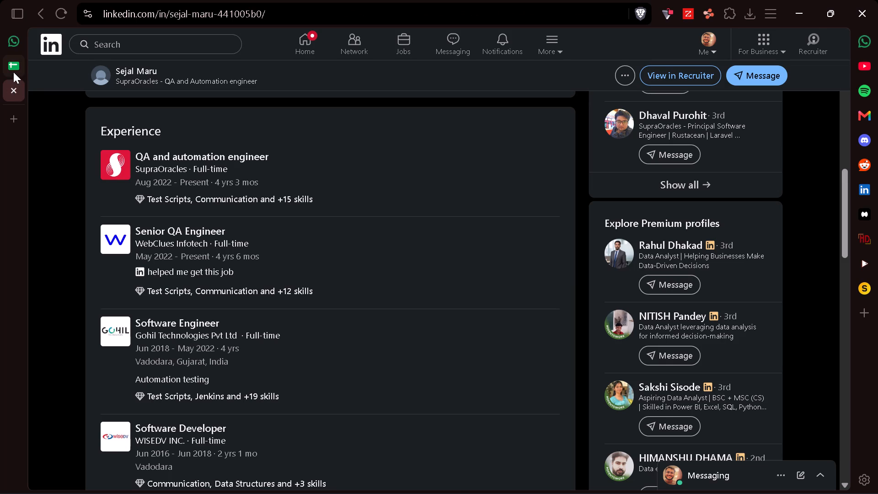
Open the SupraOracles company page from the QA and automation engineer entry in the LinkedIn profile's experience.
{"action": "left_click", "coordinate": [166, 167]}
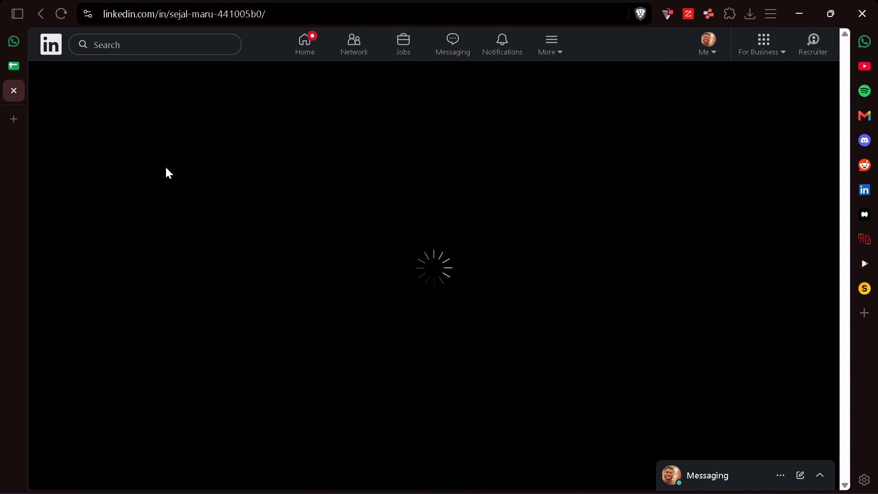
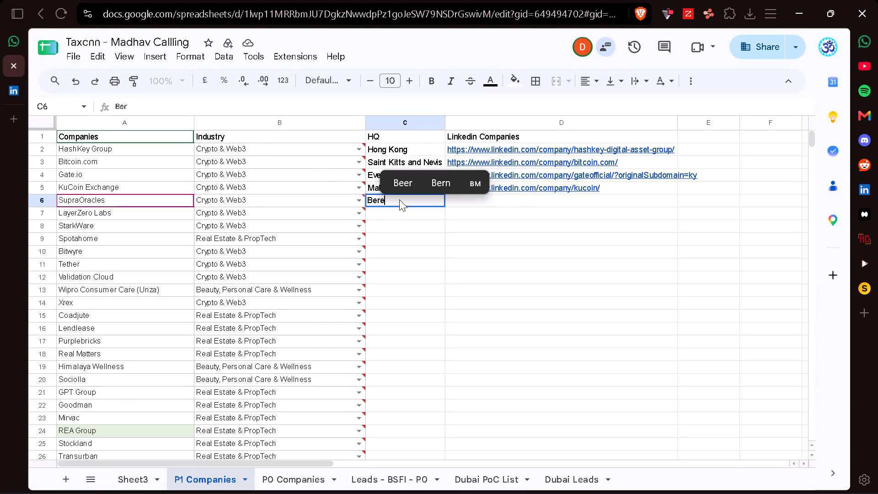
Enter Berkeley as the HQ of SupraOracles in cell C6.
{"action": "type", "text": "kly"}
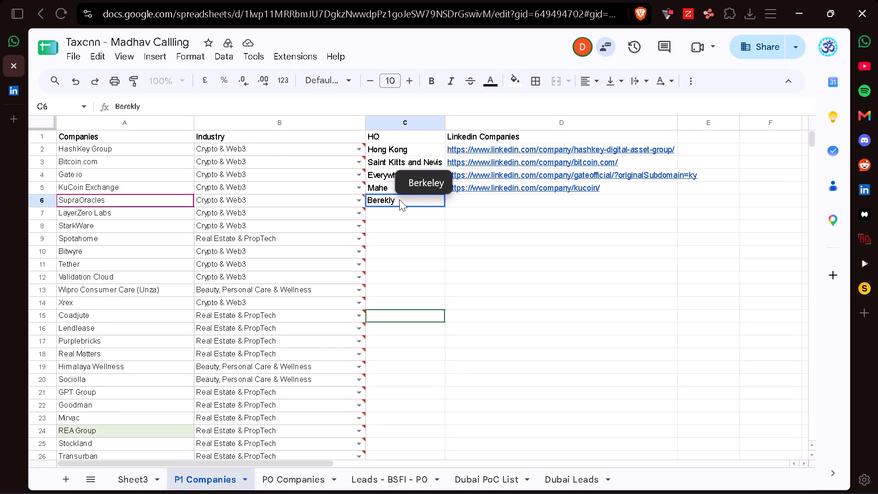
{"action": "left_click", "coordinate": [414, 179]}
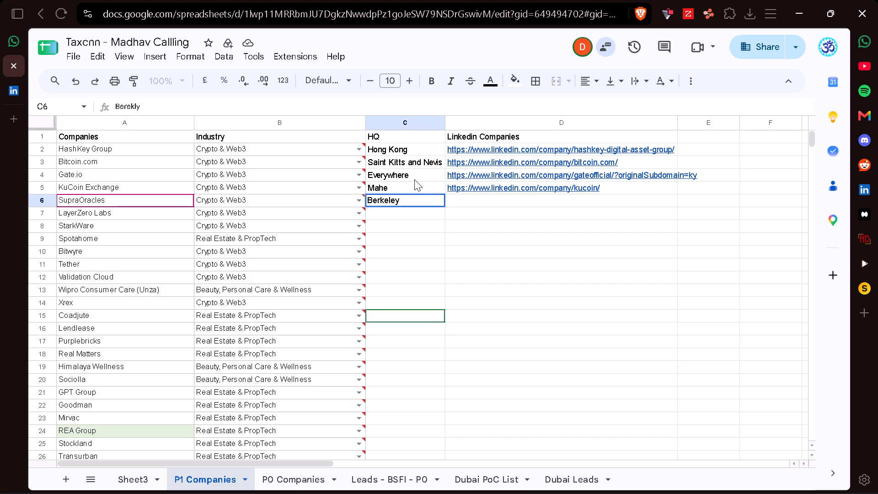
Complete the HQ of SupraOracles in cell C6 as Berkeley, California.
{"action": "type", "text": ","}
{"action": "key", "text": "space"}
{"action": "key", "text": "shift+c"}
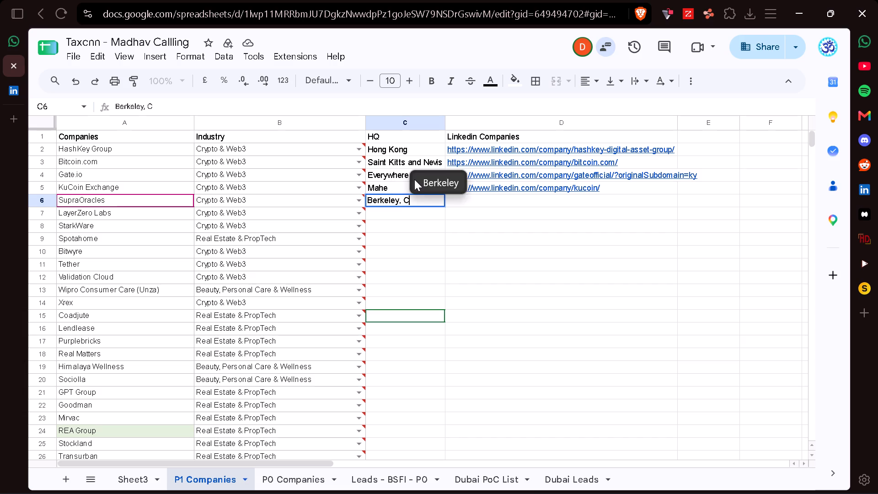
{"action": "key", "text": "a"}
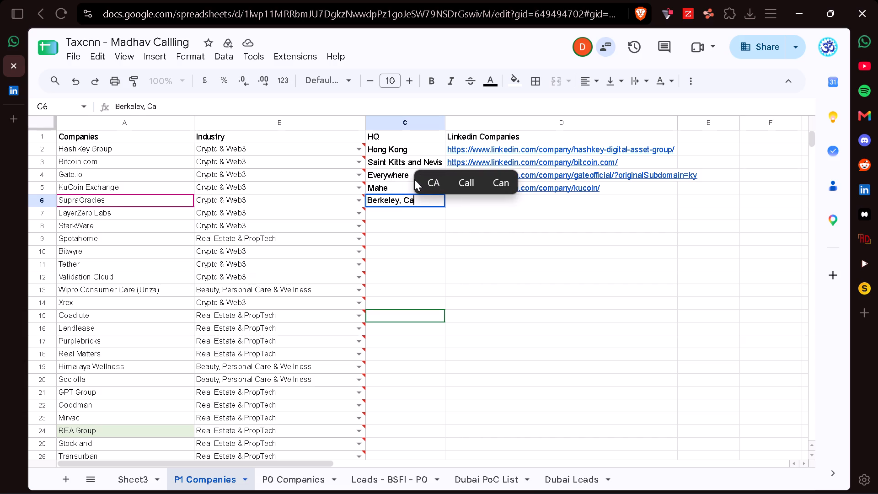
{"action": "type", "text": "li"}
{"action": "type", "text": "for"}
{"action": "type", "text": "ni"}
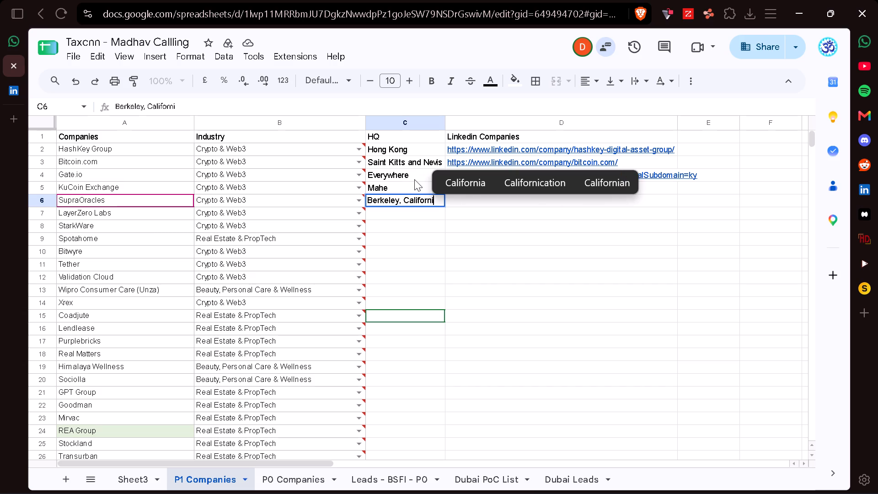
{"action": "key", "text": "a"}
{"action": "key", "text": "Return"}
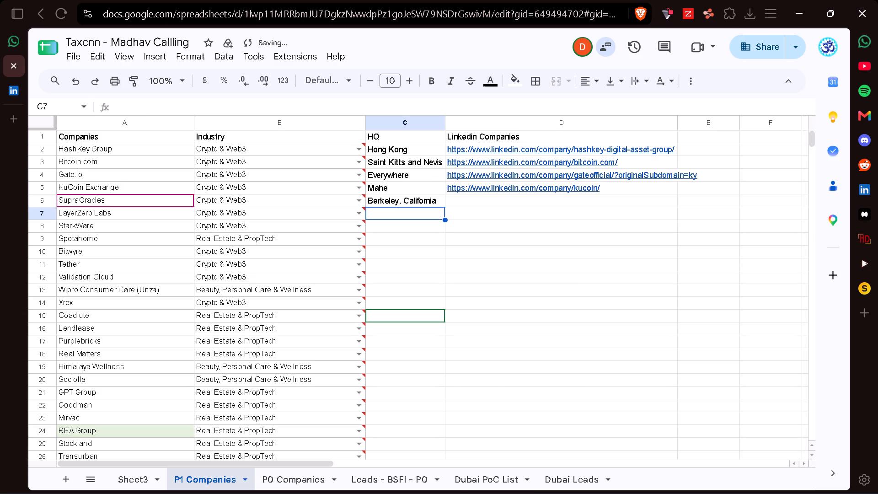
Copy the Supra LinkedIn page URL and paste it into cell D6 of the spreadsheet.
{"action": "key", "text": "Up"}
{"action": "key", "text": "Right"}
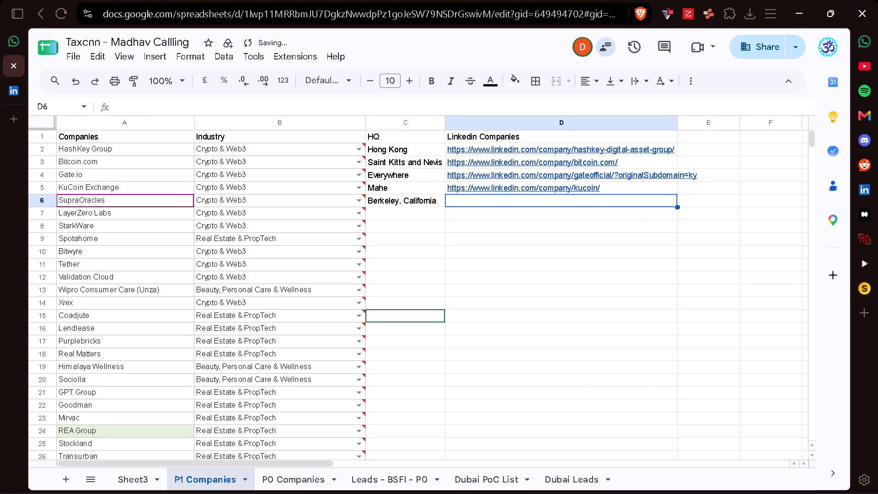
{"action": "left_click", "coordinate": [12, 90]}
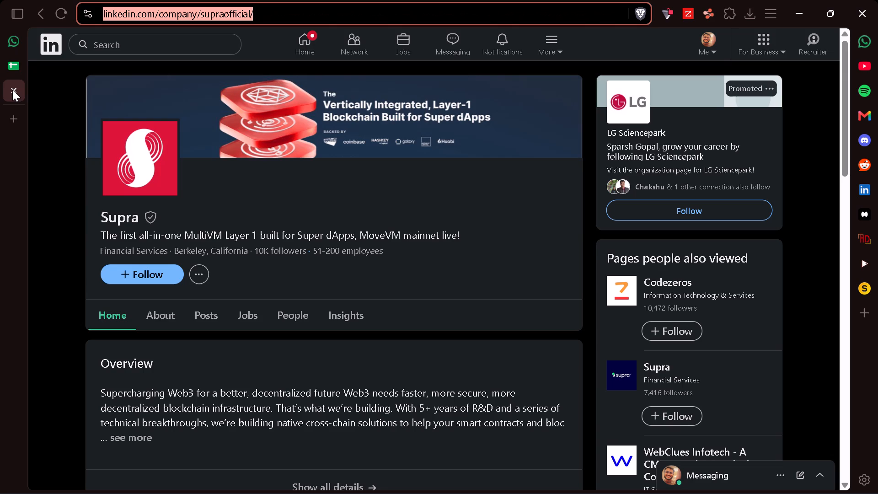
{"action": "key", "text": "ctrl+c"}
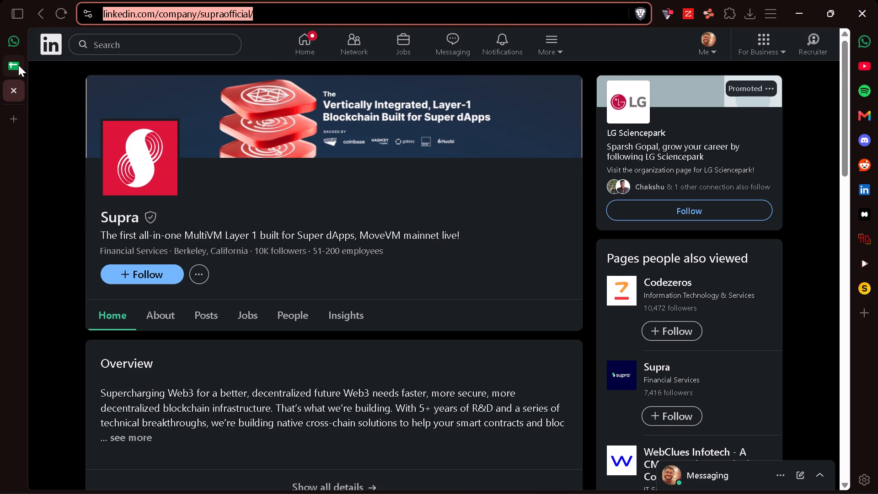
{"action": "left_click", "coordinate": [18, 65]}
{"action": "key", "text": "ctrl+v"}
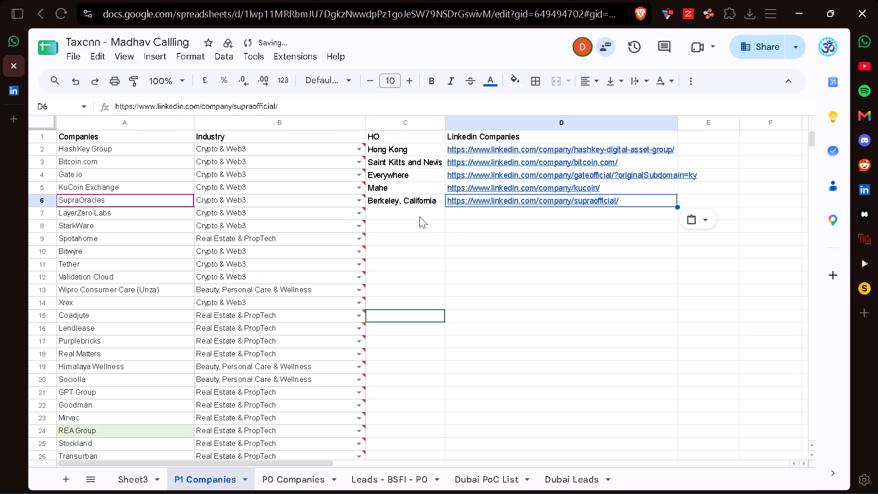
{"action": "left_click", "coordinate": [398, 214]}
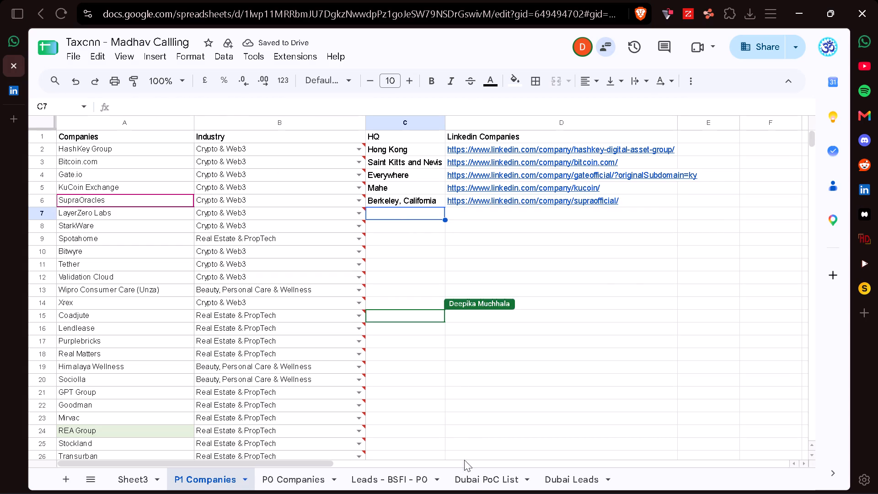
Look through the Dubai PoC List and Dubai Leads sheets, and return to the P1 Companies sheet.
{"action": "left_click", "coordinate": [478, 483]}
{"action": "scroll", "coordinate": [477, 331], "scroll_direction": "left", "scroll_amount": 6}
{"action": "scroll", "coordinate": [477, 331], "scroll_direction": "right", "scroll_amount": 7}
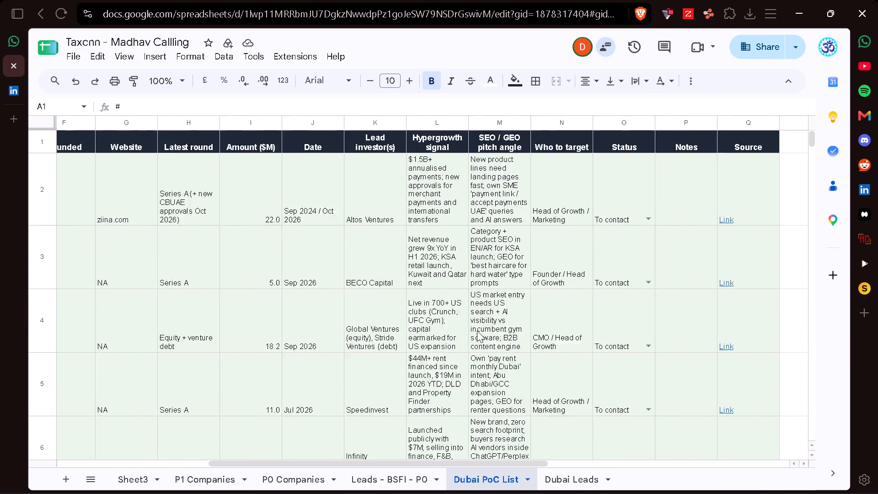
{"action": "scroll", "coordinate": [477, 331], "scroll_direction": "right", "scroll_amount": 1}
{"action": "scroll", "coordinate": [477, 331], "scroll_direction": "down", "scroll_amount": 1}
{"action": "left_click", "coordinate": [580, 471]}
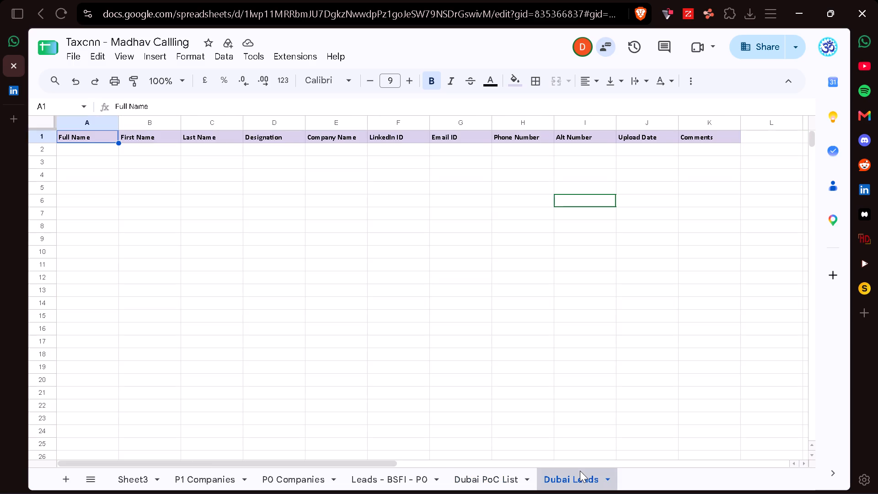
{"action": "left_click", "coordinate": [492, 481]}
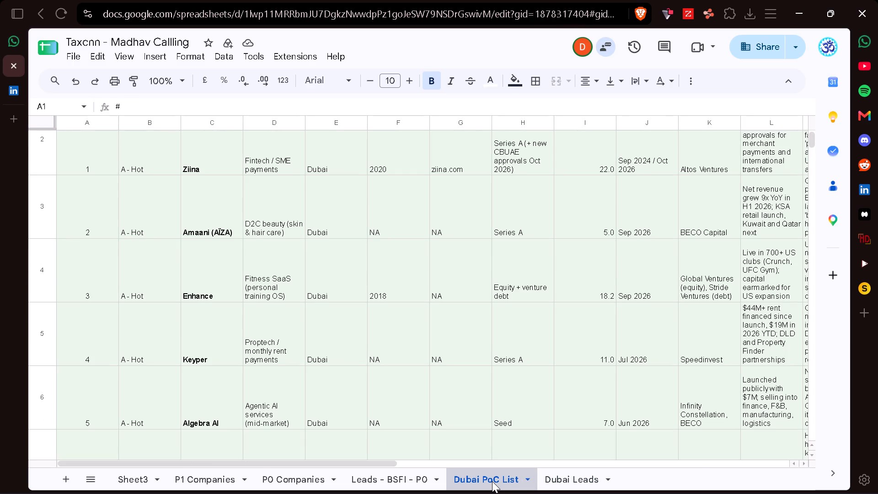
{"action": "scroll", "coordinate": [443, 367], "scroll_direction": "down", "scroll_amount": 9}
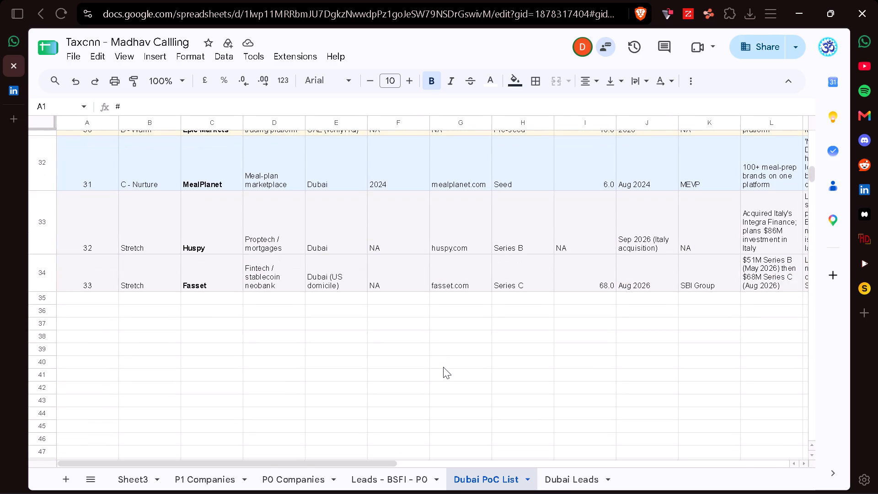
{"action": "scroll", "coordinate": [374, 283], "scroll_direction": "up", "scroll_amount": 7}
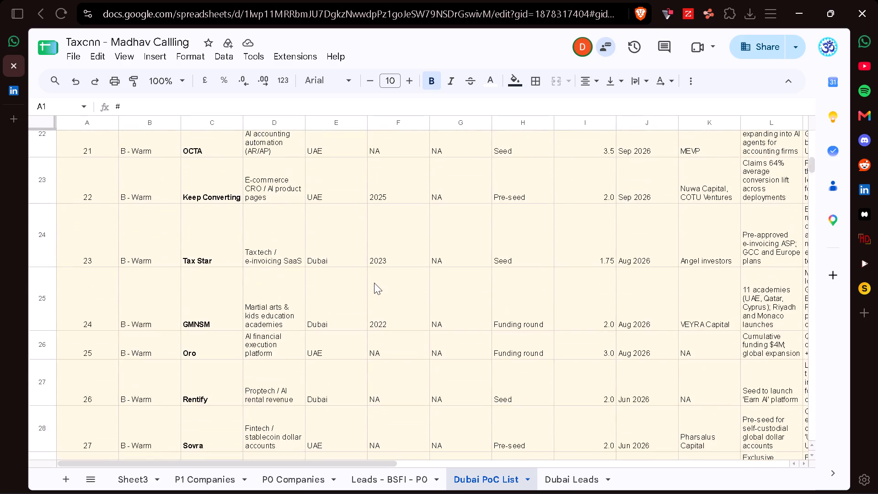
{"action": "scroll", "coordinate": [374, 283], "scroll_direction": "up", "scroll_amount": 3}
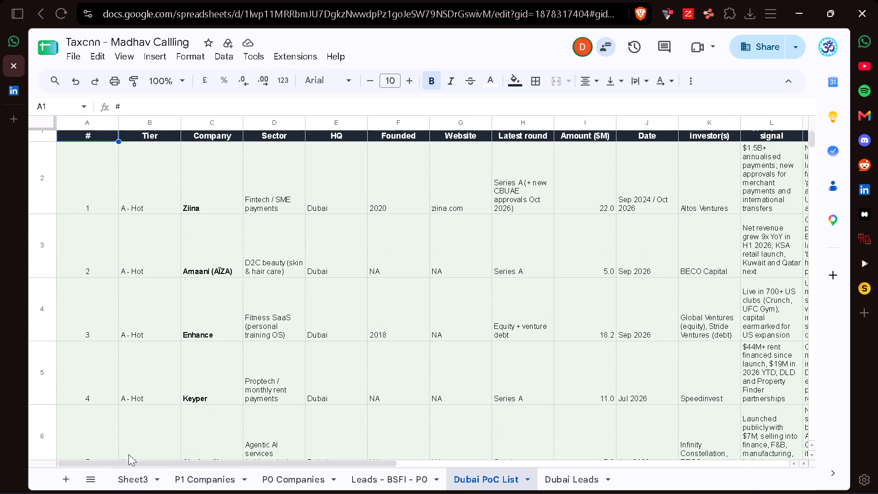
{"action": "left_click", "coordinate": [202, 475]}
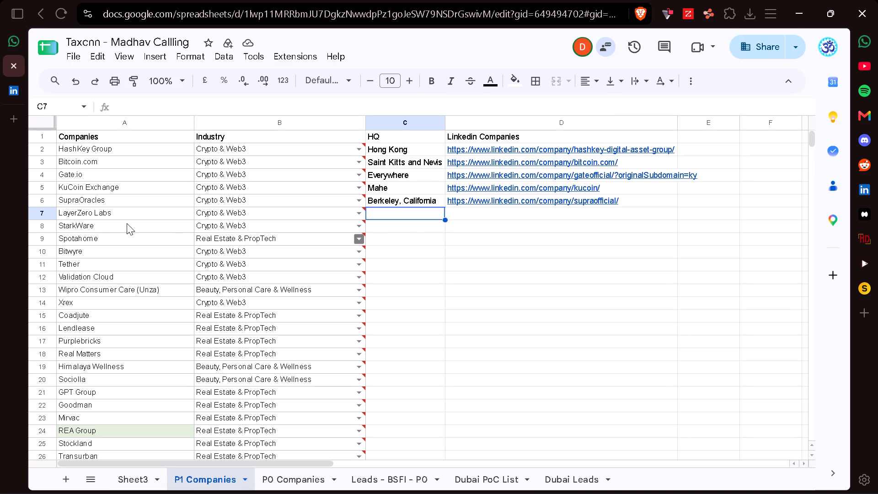
Copy LayerZero Labs from the Companies column, search for it on LinkedIn and view the Financial Services company page.
{"action": "left_click", "coordinate": [99, 210]}
{"action": "key", "text": "ctrl+c"}
{"action": "key", "text": "Right"}
{"action": "key", "text": "Right"}
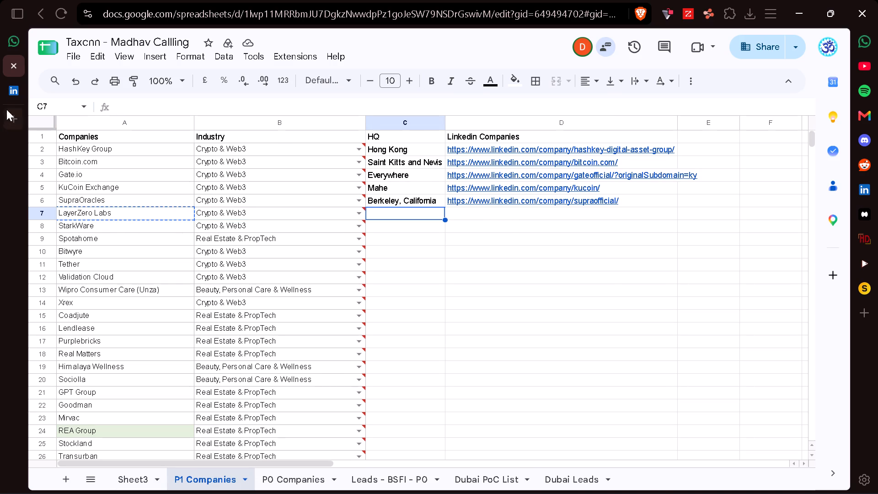
{"action": "left_click", "coordinate": [13, 86]}
{"action": "left_click", "coordinate": [159, 45]}
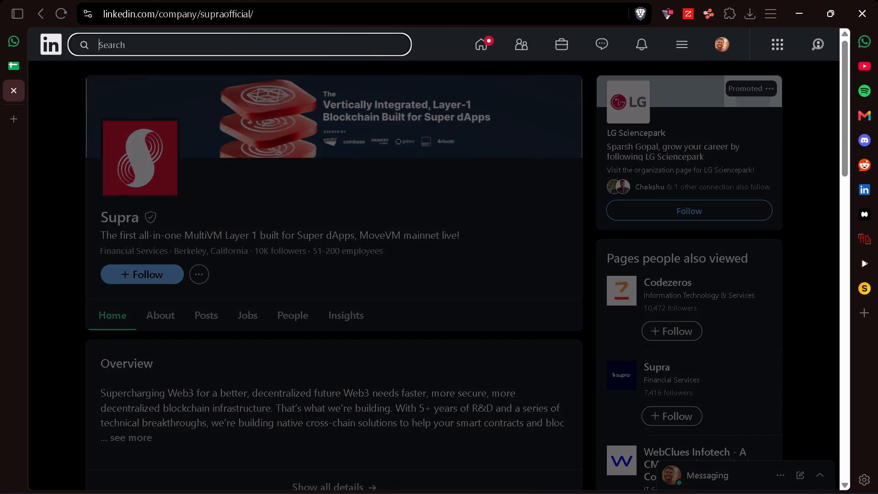
{"action": "key", "text": "ctrl+v"}
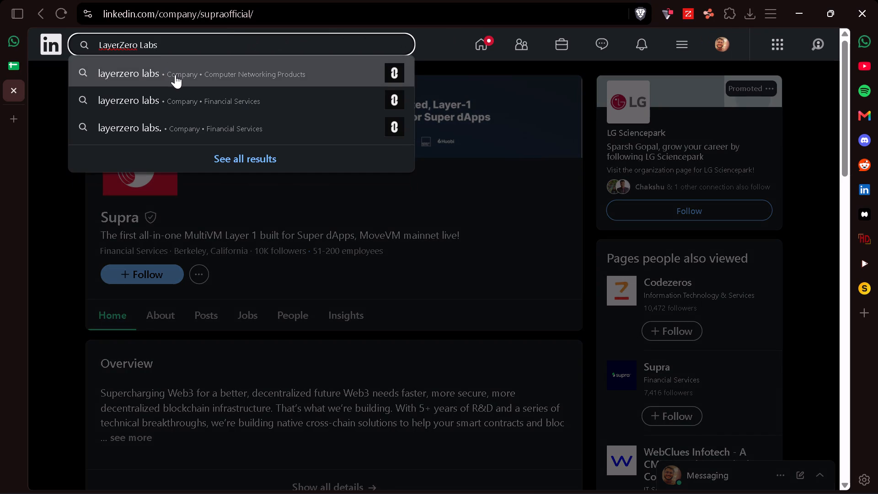
{"action": "left_click", "coordinate": [175, 99]}
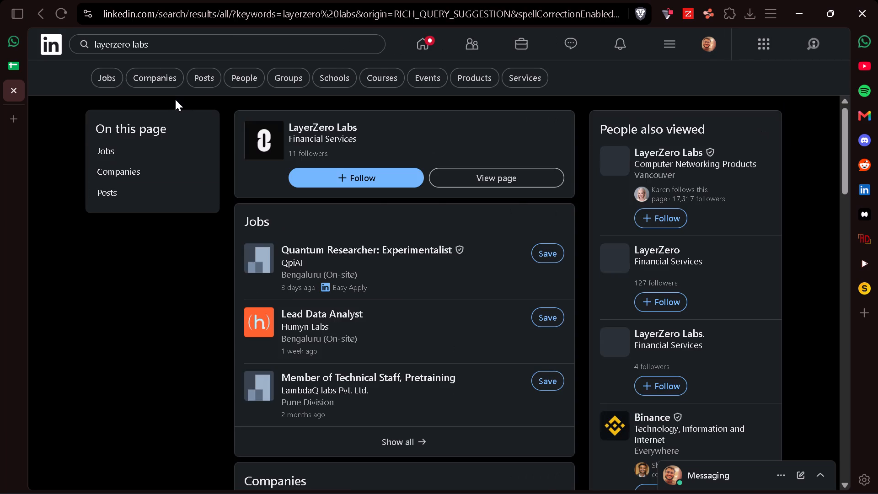
{"action": "left_click", "coordinate": [482, 178]}
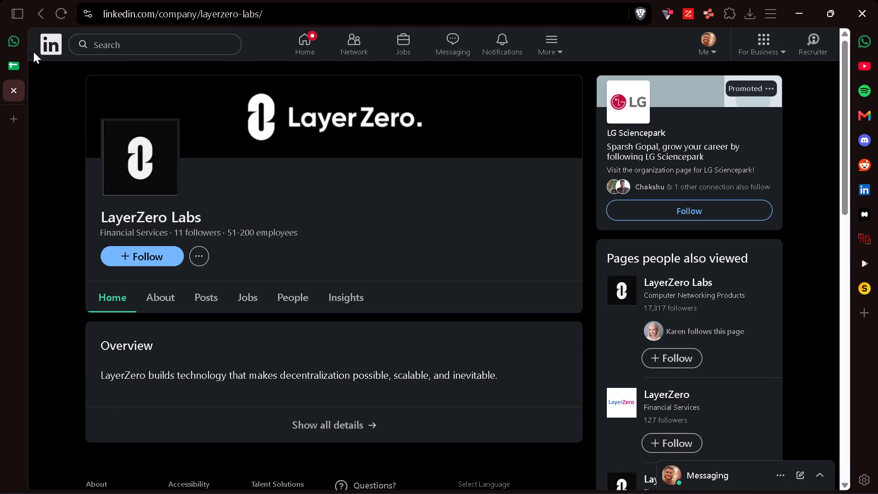
Search LinkedIn for LayerZero Labs again and view the alternative company page named "LayerZero Labs.".
{"action": "left_click", "coordinate": [37, 16]}
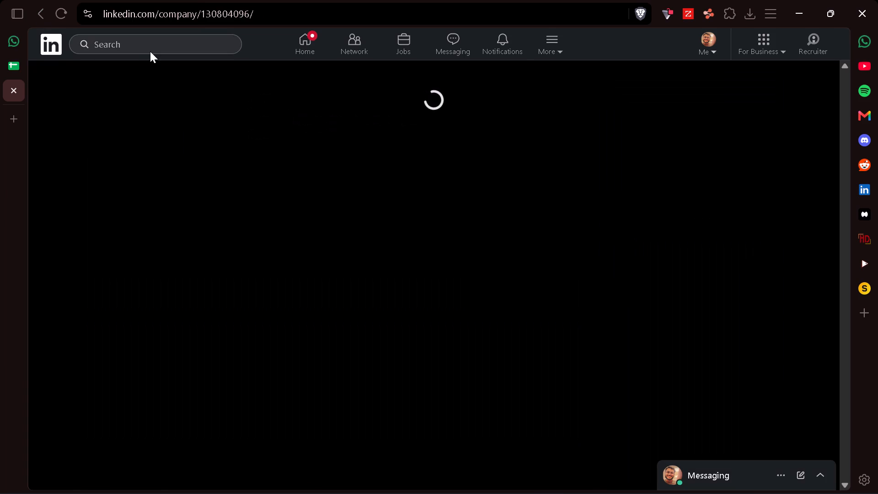
{"action": "left_click", "coordinate": [150, 51]}
{"action": "key", "text": "ctrl+v"}
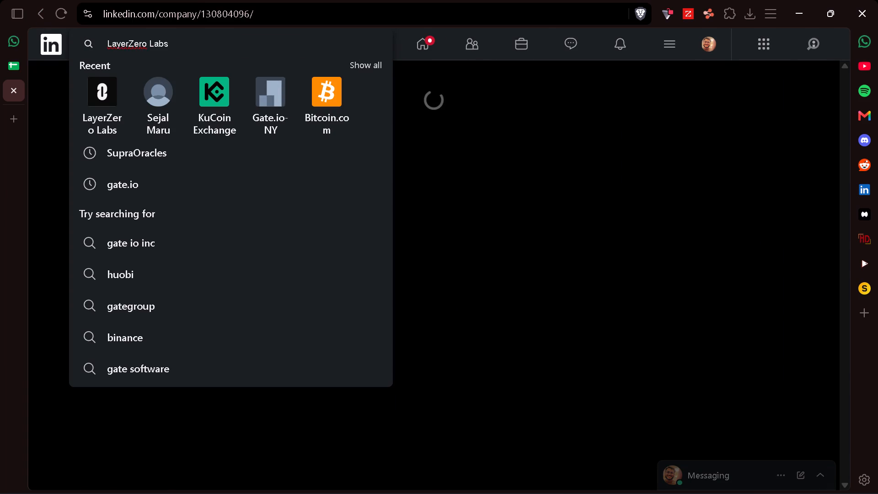
{"action": "left_click", "coordinate": [180, 123]}
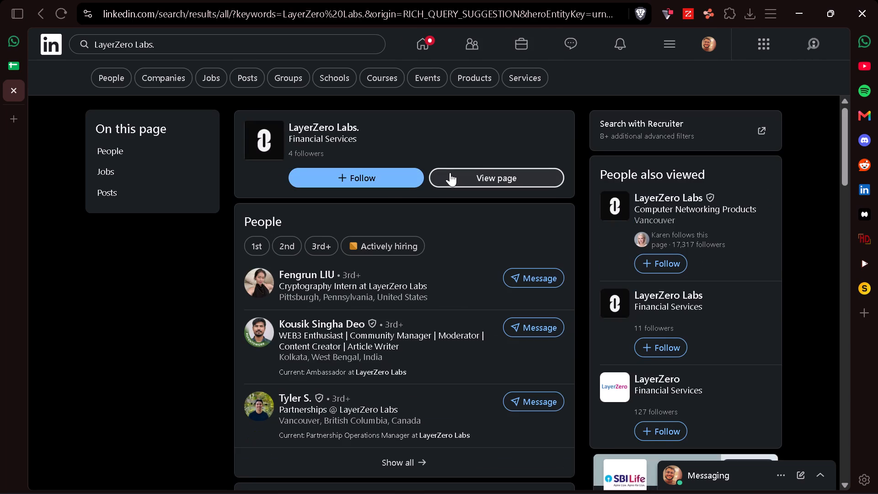
{"action": "left_click", "coordinate": [450, 172]}
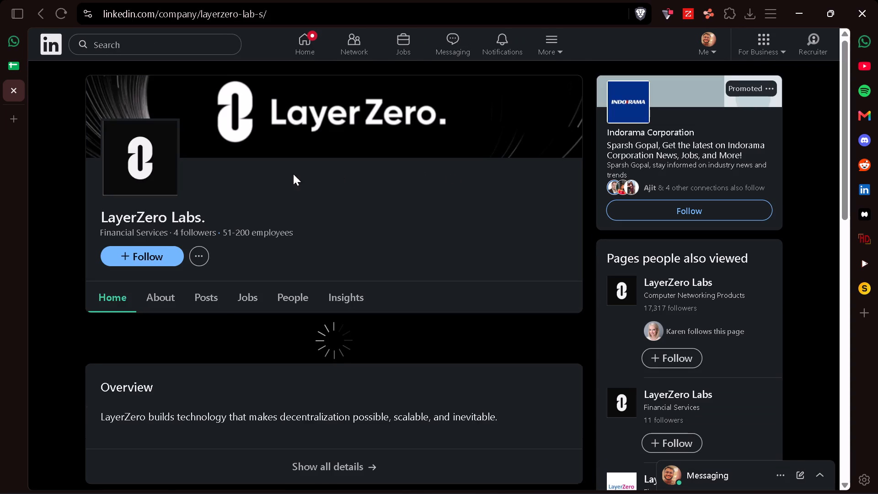
Search Google for "layerzero labs linkedin" in a new tab and open the first LayerZero Labs LinkedIn result.
{"action": "left_click", "coordinate": [14, 116]}
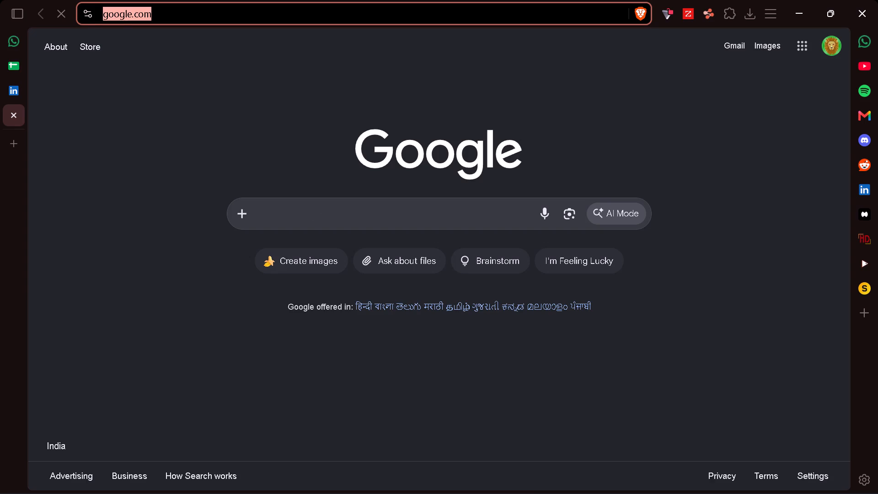
{"action": "left_click", "coordinate": [327, 205]}
{"action": "key", "text": "ctrl+v"}
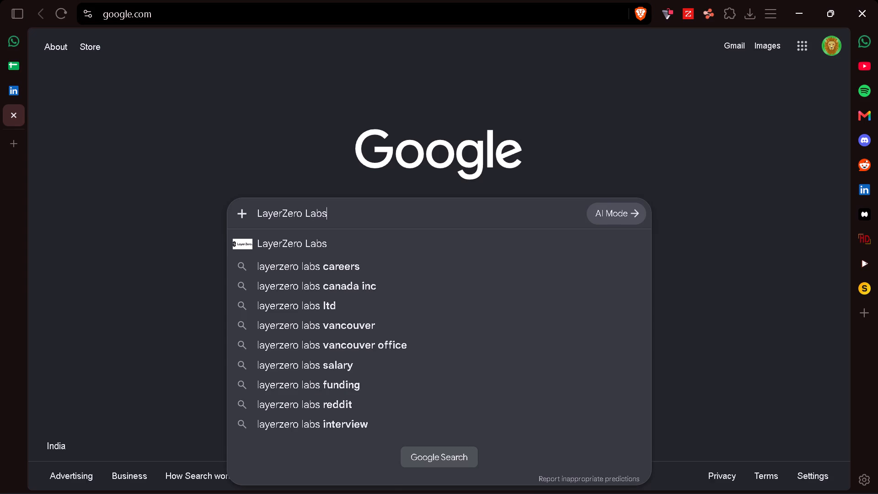
{"action": "left_click", "coordinate": [322, 242]}
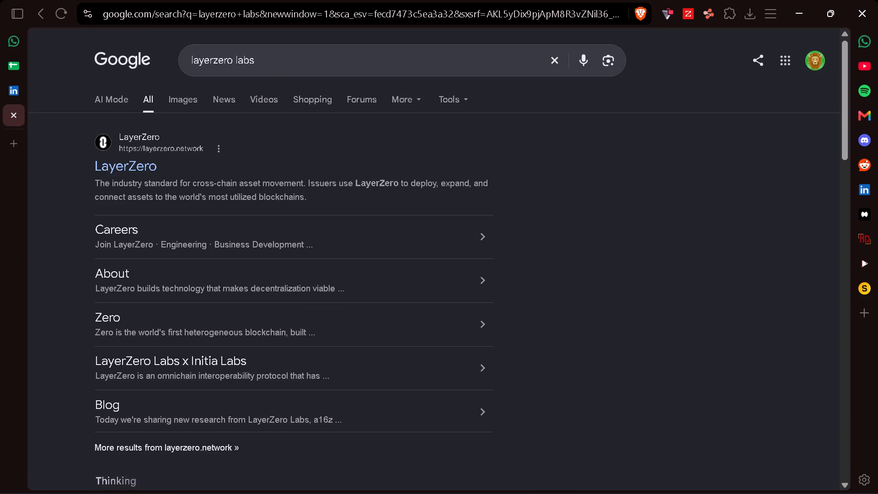
{"action": "left_click", "coordinate": [290, 69]}
{"action": "key", "text": "space"}
{"action": "type", "text": "linkedin"}
{"action": "key", "text": "Return"}
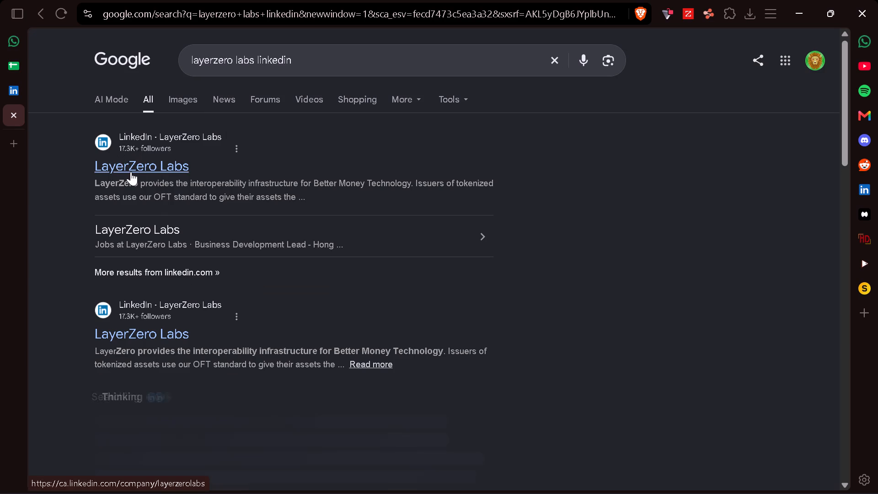
{"action": "left_click", "coordinate": [131, 172]}
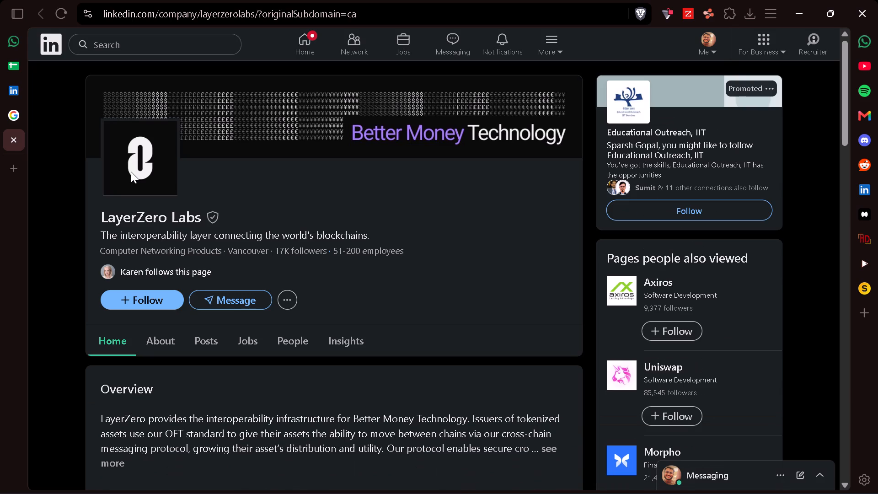
Copy the LayerZero Labs LinkedIn page URL, close the leftover Google and LinkedIn tabs, and paste the URL into cell D7 of the spreadsheet.
{"action": "left_click", "coordinate": [166, 7]}
{"action": "key", "text": "ctrl+c"}
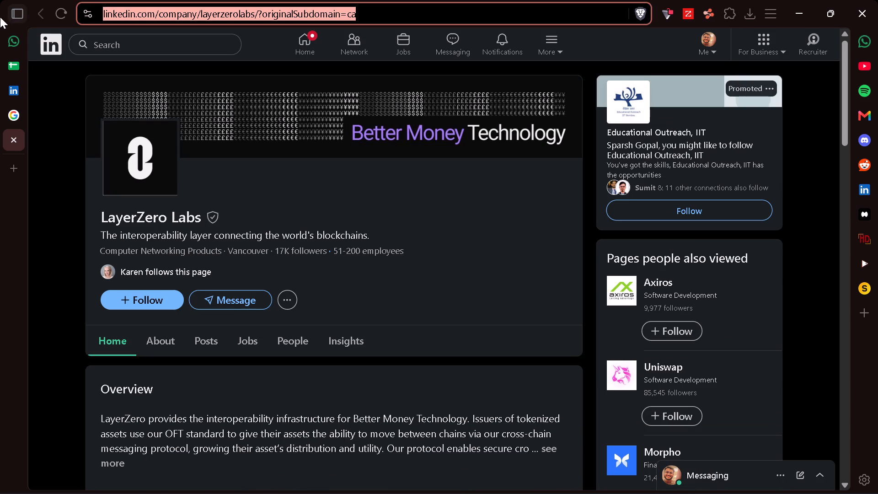
{"action": "double_click", "coordinate": [15, 117]}
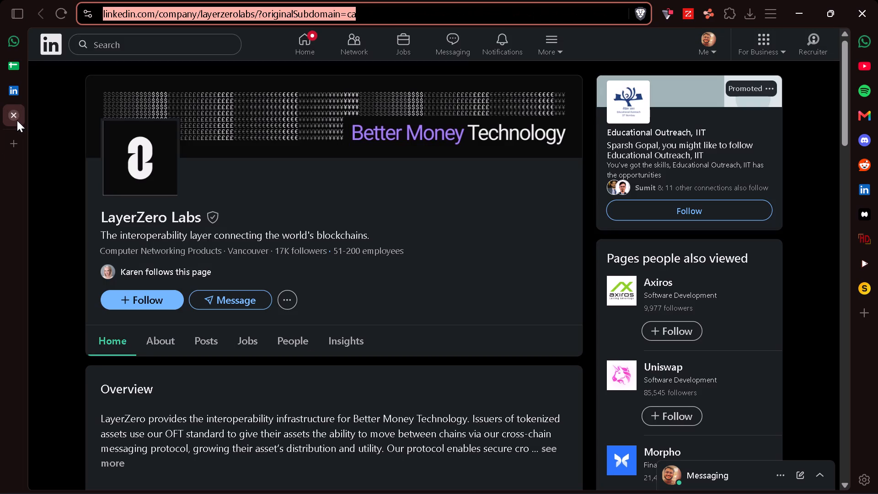
{"action": "double_click", "coordinate": [12, 91]}
{"action": "left_click", "coordinate": [9, 65]}
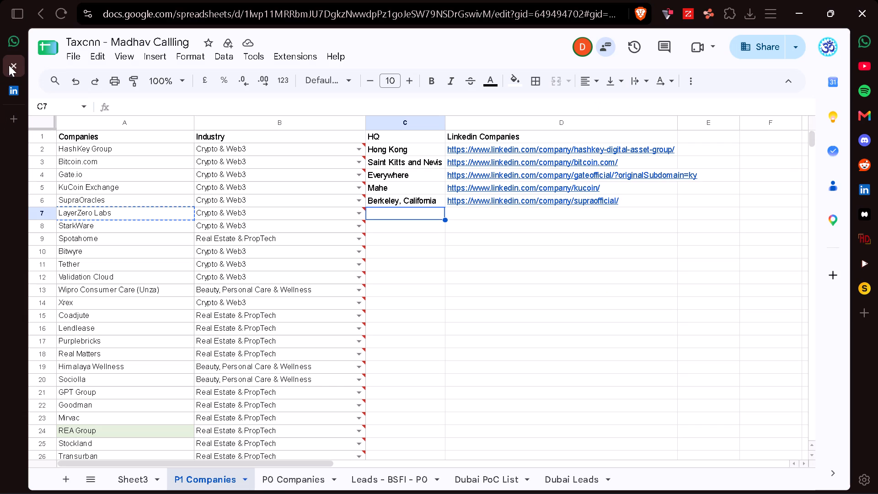
{"action": "key", "text": "Right"}
{"action": "key", "text": "ctrl+v"}
Enter Vancouver as the HQ for LayerZero Labs in cell C7.
{"action": "key", "text": "Left"}
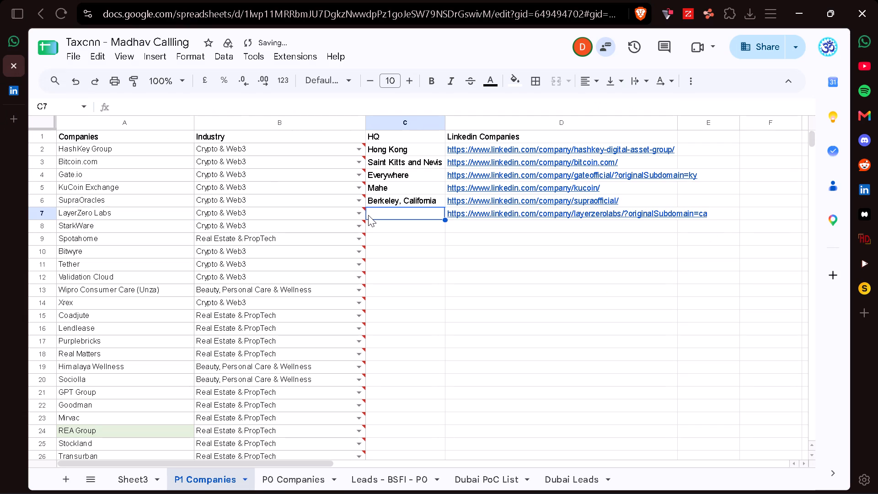
{"action": "type", "text": "Van"}
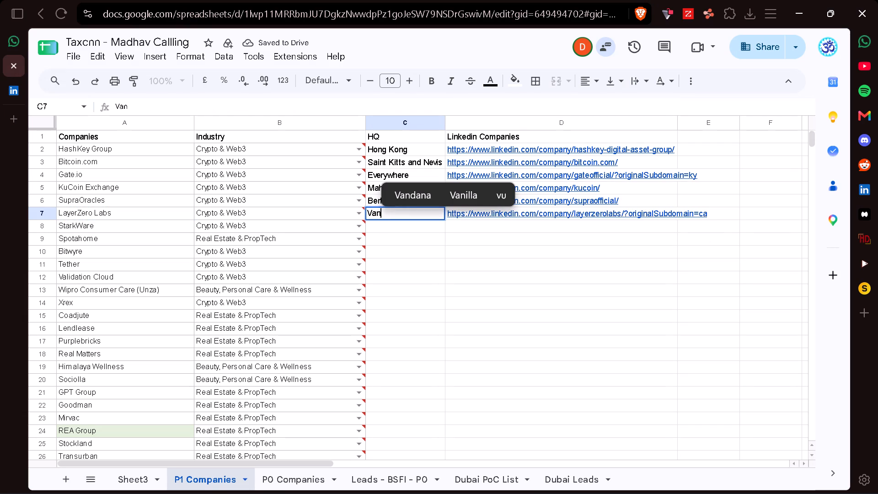
{"action": "type", "text": "co"}
{"action": "type", "text": "uver"}
{"action": "key", "text": "Return"}
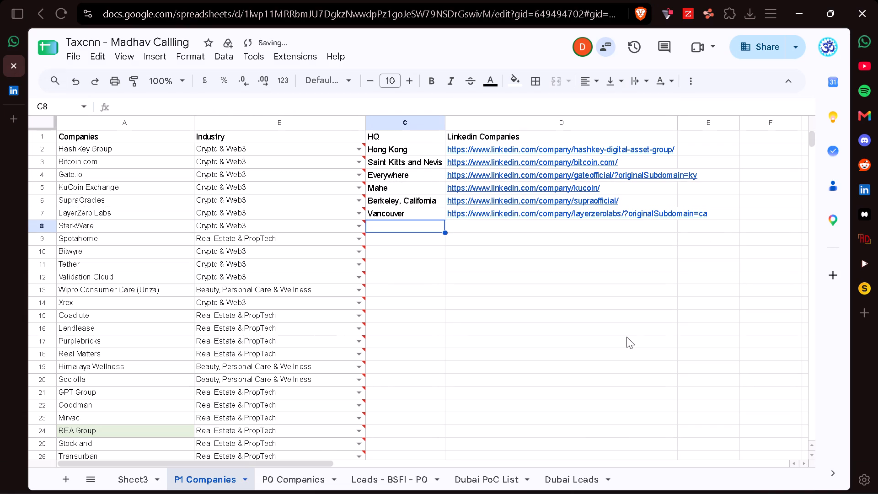
Look over the Dubai Leads and Dubai PoC List sheets, including the PoC list's columns, and return to the P1 Companies sheet.
{"action": "left_click", "coordinate": [567, 479]}
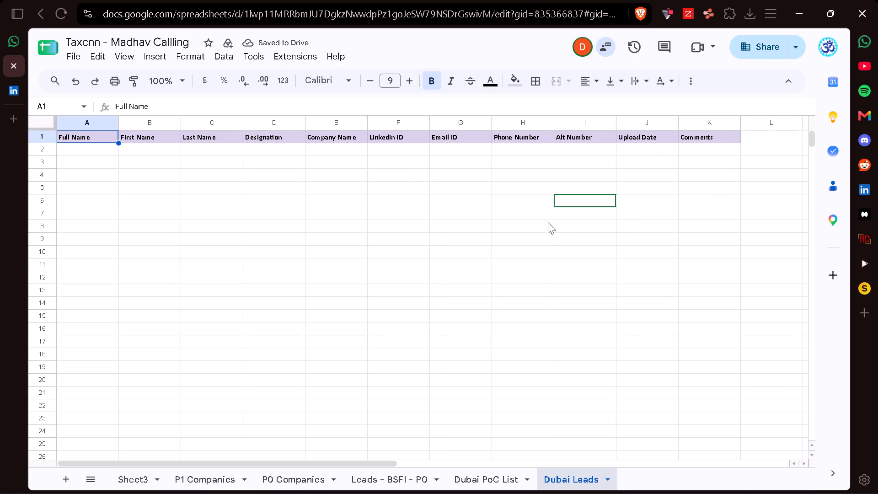
{"action": "left_click", "coordinate": [484, 479]}
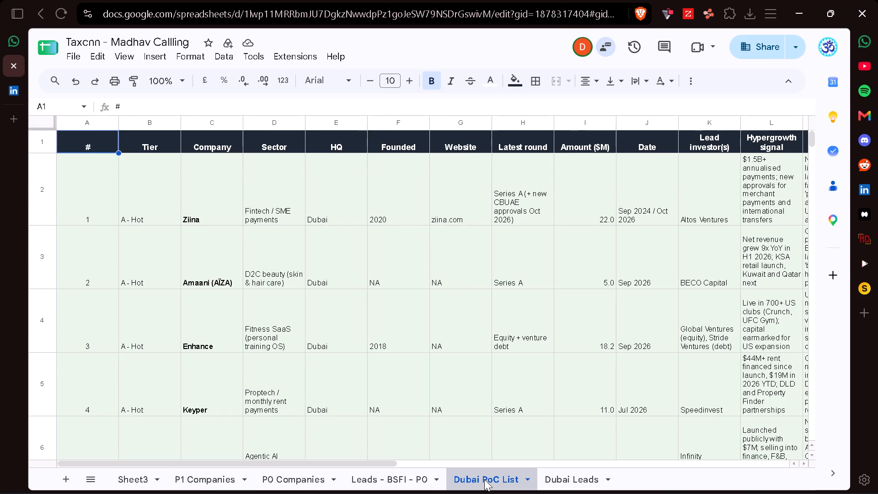
{"action": "scroll", "coordinate": [459, 321], "scroll_direction": "left", "scroll_amount": 5}
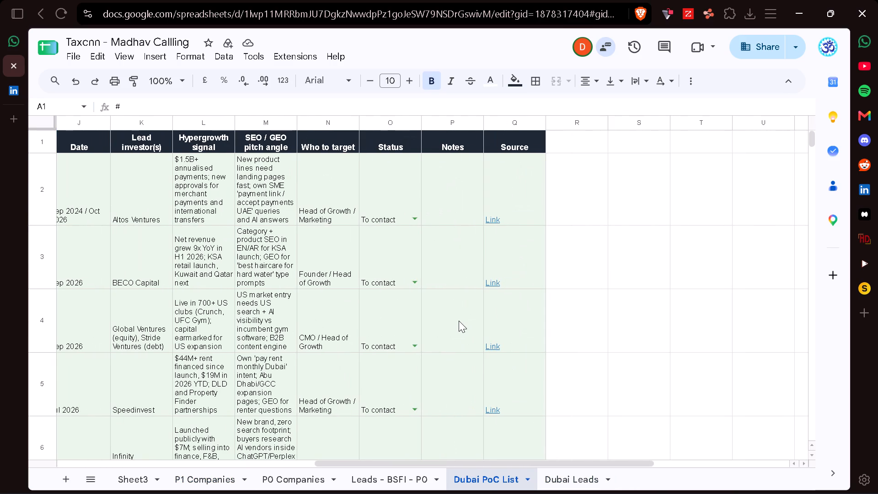
{"action": "scroll", "coordinate": [459, 321], "scroll_direction": "right", "scroll_amount": 3}
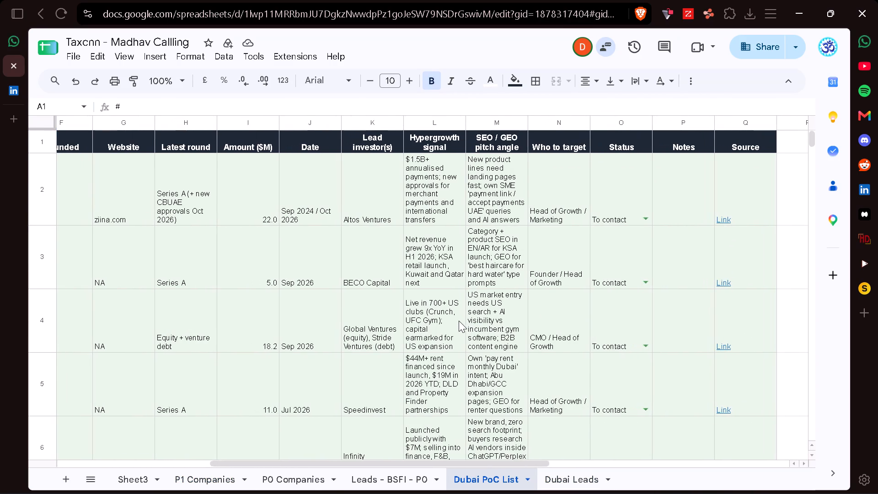
{"action": "scroll", "coordinate": [459, 321], "scroll_direction": "right", "scroll_amount": 2}
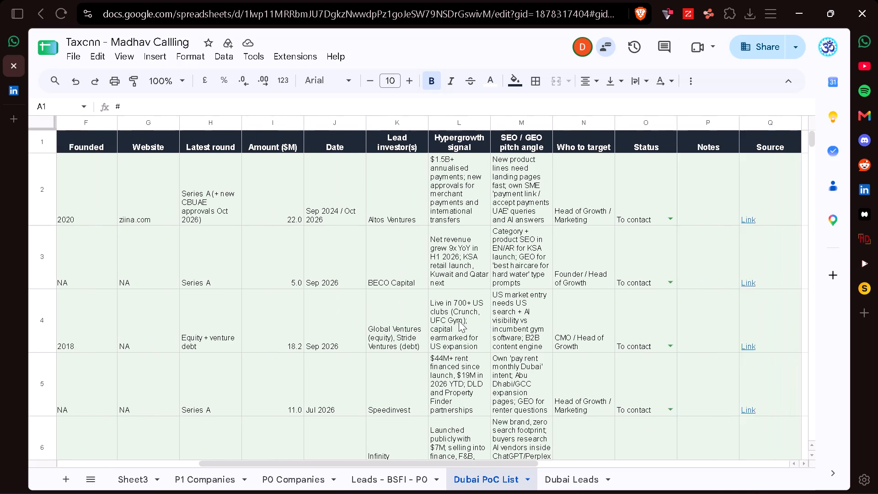
{"action": "scroll", "coordinate": [459, 321], "scroll_direction": "right", "scroll_amount": 1}
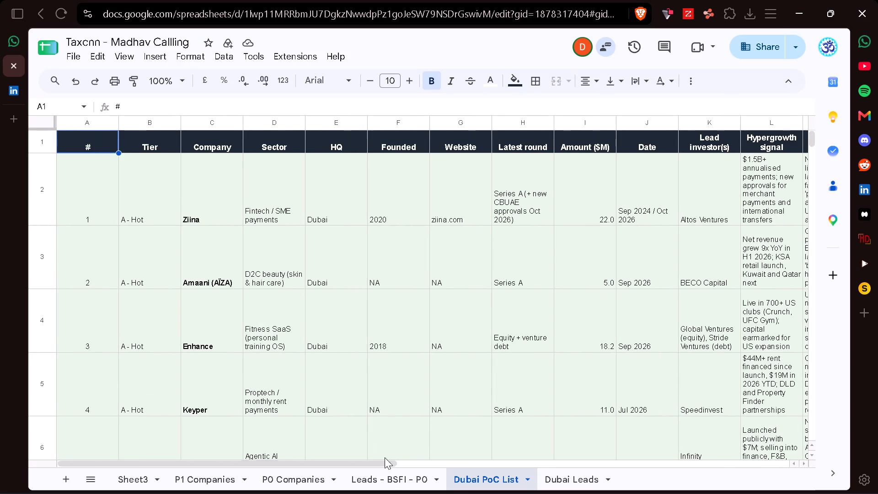
{"action": "left_click", "coordinate": [225, 484]}
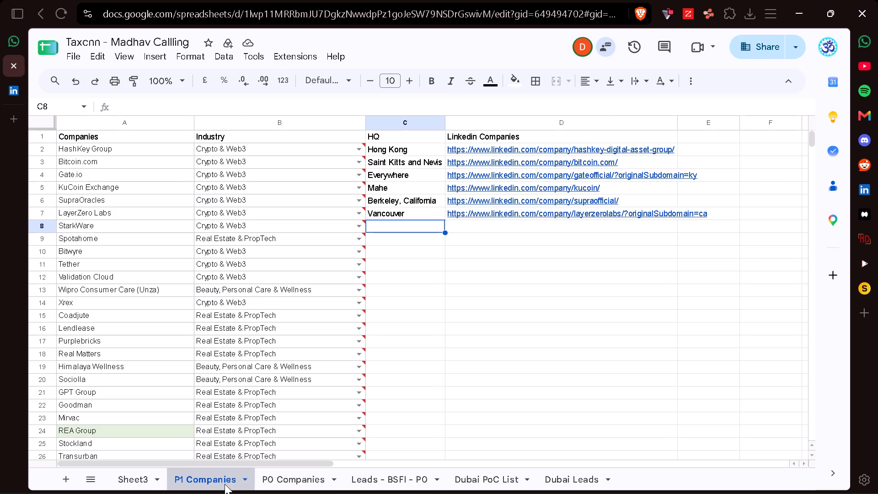
Copy StarkWare from the Companies column, search for it on LinkedIn and open its company page.
{"action": "left_click", "coordinate": [103, 230]}
{"action": "key", "text": "ctrl+c"}
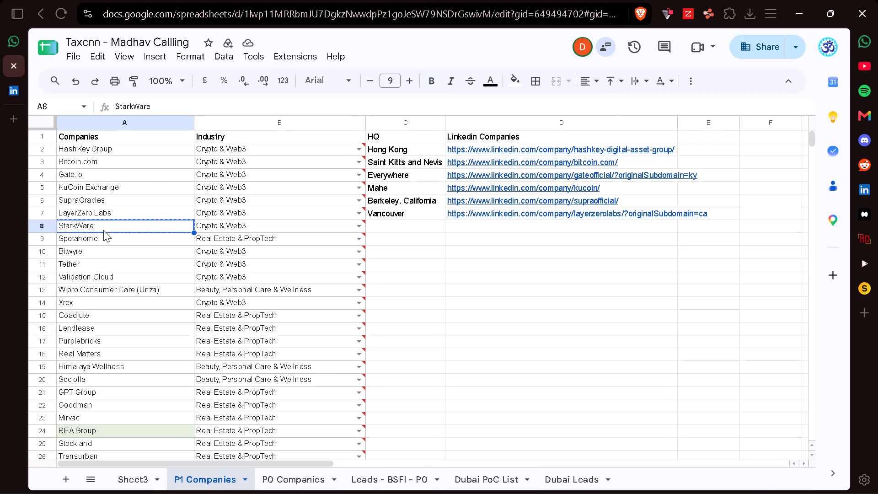
{"action": "key", "text": "Right"}
{"action": "key", "text": "Right"}
{"action": "left_click", "coordinate": [15, 81]}
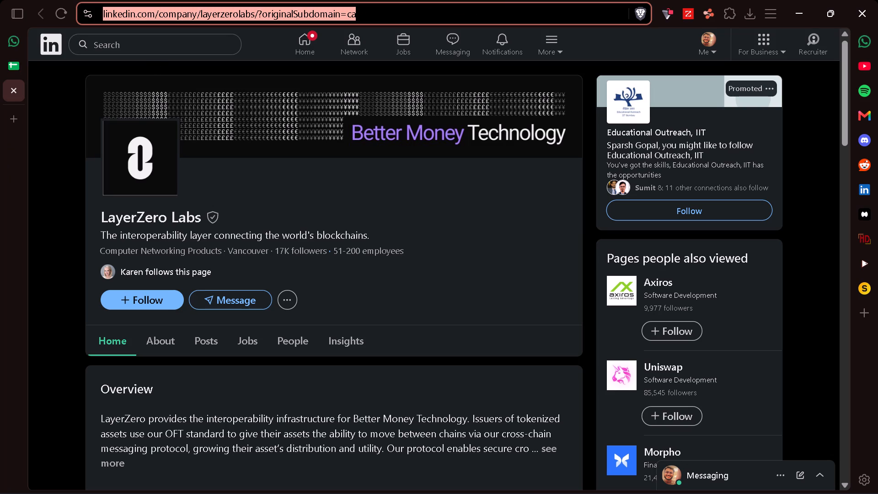
{"action": "left_click", "coordinate": [156, 44]}
{"action": "key", "text": "ctrl+v"}
{"action": "key", "text": "Return"}
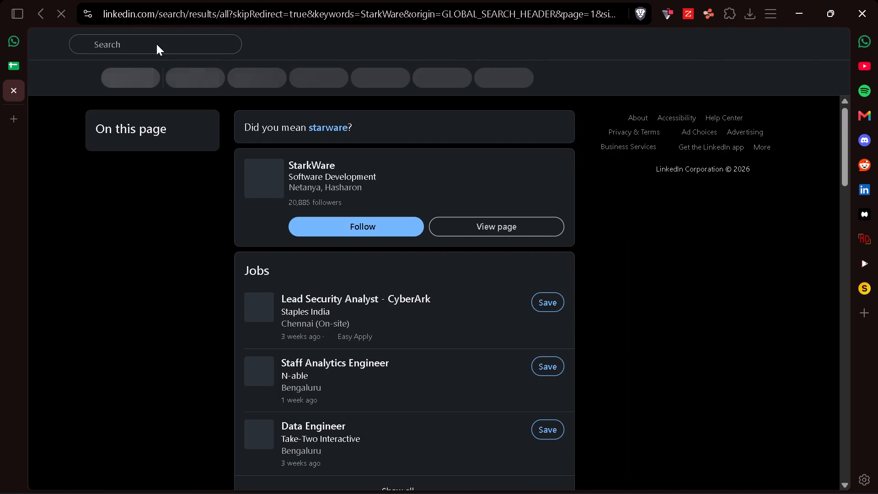
{"action": "left_click", "coordinate": [466, 231]}
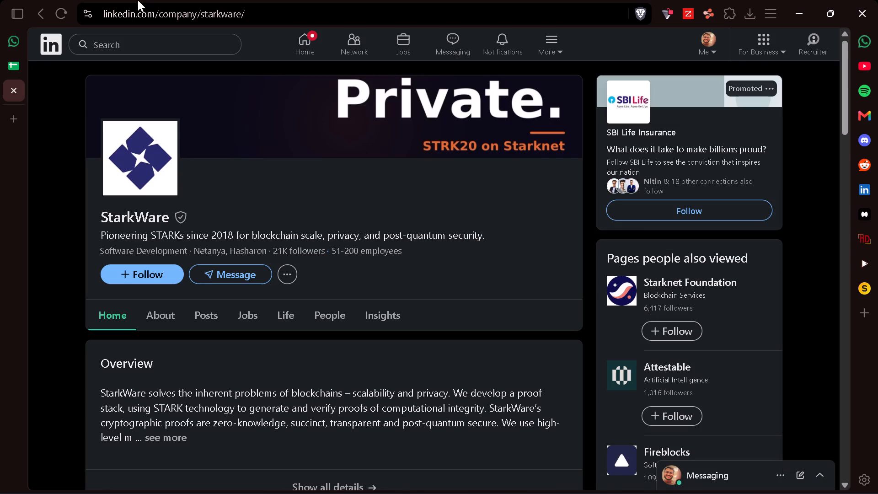
Copy the StarkWare LinkedIn page URL and paste it into cell D8 of the spreadsheet.
{"action": "left_click", "coordinate": [170, 11]}
{"action": "key", "text": "ctrl+c"}
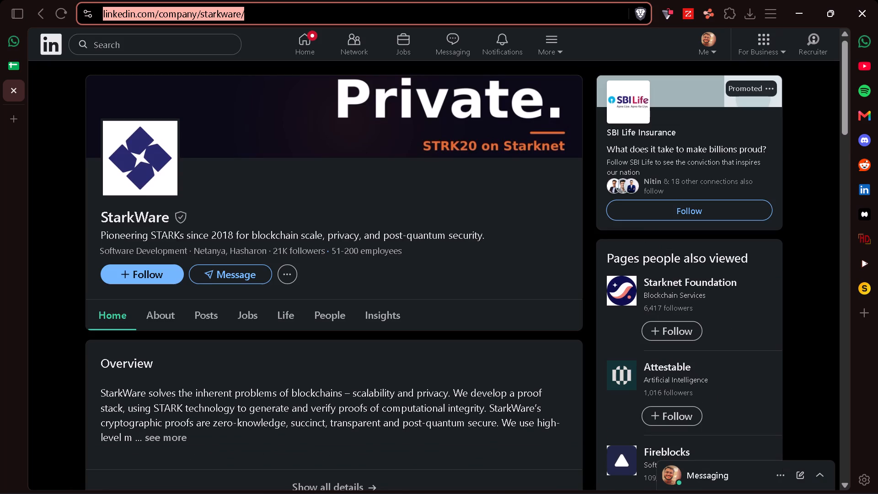
{"action": "left_click", "coordinate": [12, 66]}
{"action": "key", "text": "Right"}
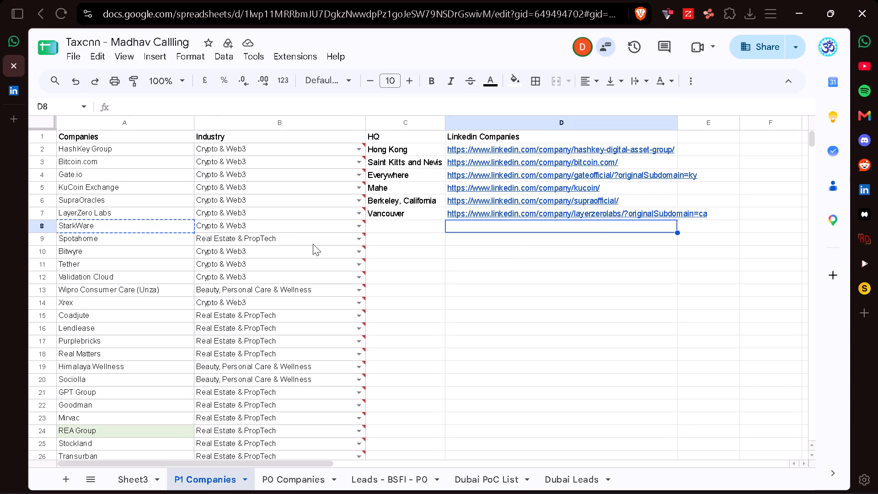
{"action": "key", "text": "ctrl+v"}
Copy the location "Netanya, Hasharon" from StarkWare's LinkedIn page and paste it into HQ cell C8.
{"action": "key", "text": "Left"}
{"action": "left_click", "coordinate": [15, 86]}
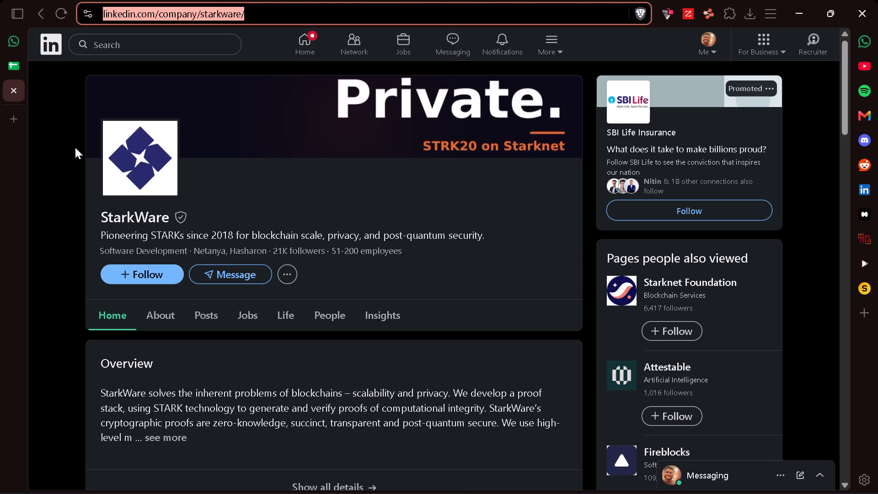
{"action": "left_click_drag", "start_coordinate": [194, 252], "coordinate": [239, 252]}
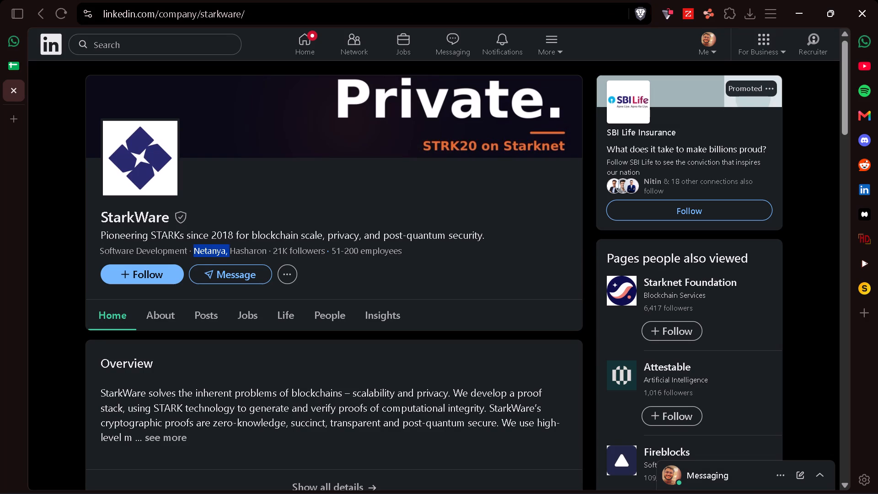
{"action": "left_click_drag", "start_coordinate": [239, 252], "coordinate": [265, 251]}
{"action": "key", "text": "ctrl+c"}
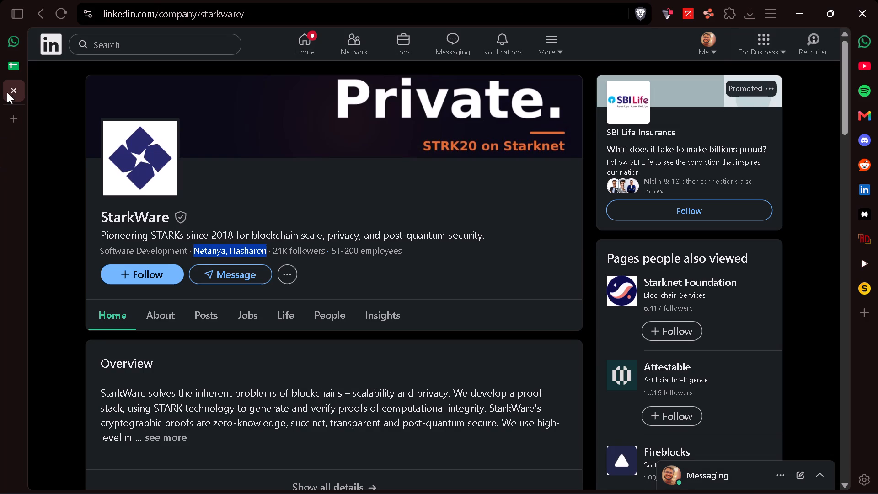
{"action": "left_click", "coordinate": [13, 69]}
{"action": "key", "text": "ctrl+v"}
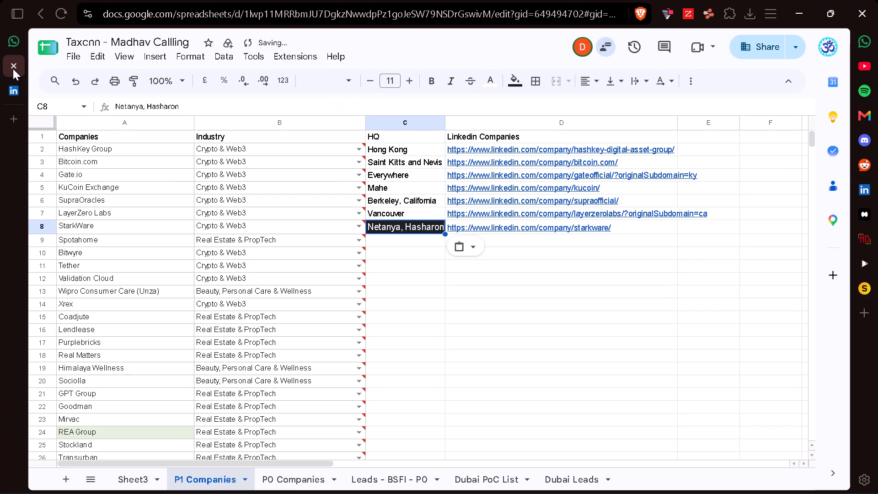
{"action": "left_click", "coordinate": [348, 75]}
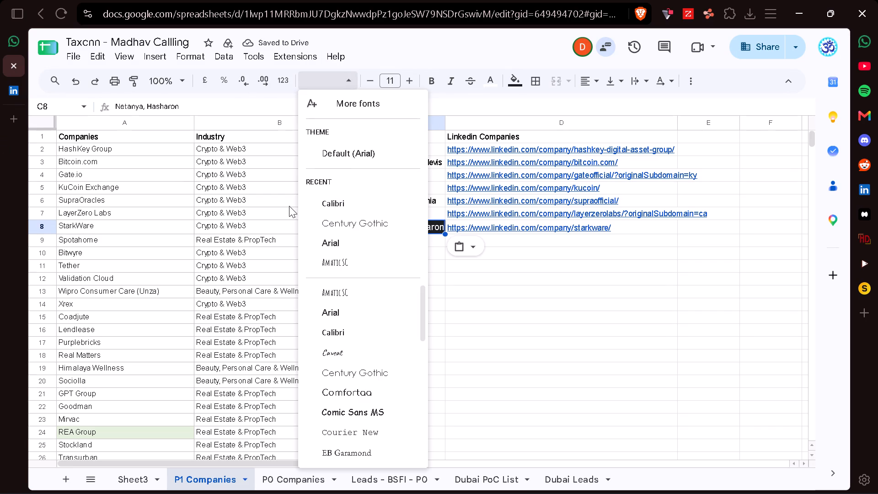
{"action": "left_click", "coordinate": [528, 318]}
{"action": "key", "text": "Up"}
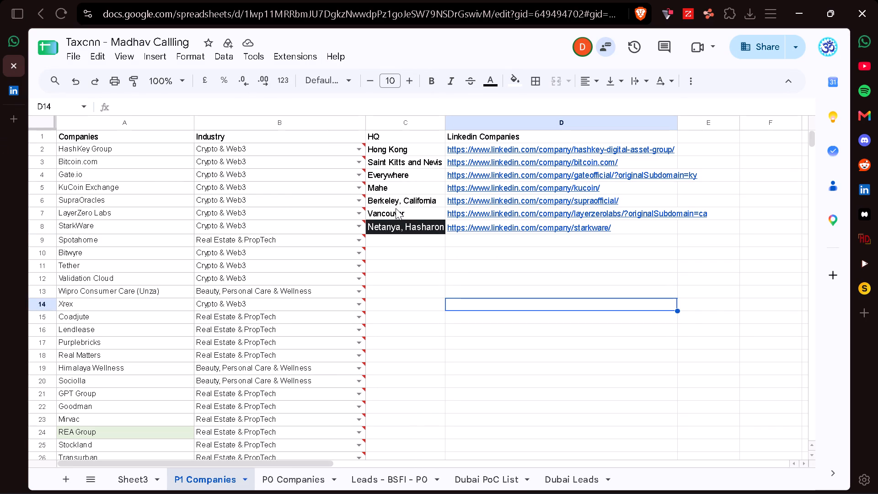
Set the font of StarkWare's HQ cell C8 to Default (Arial) and its size to 10.
{"action": "left_click", "coordinate": [396, 208]}
{"action": "key", "text": "Down"}
{"action": "left_click", "coordinate": [352, 82]}
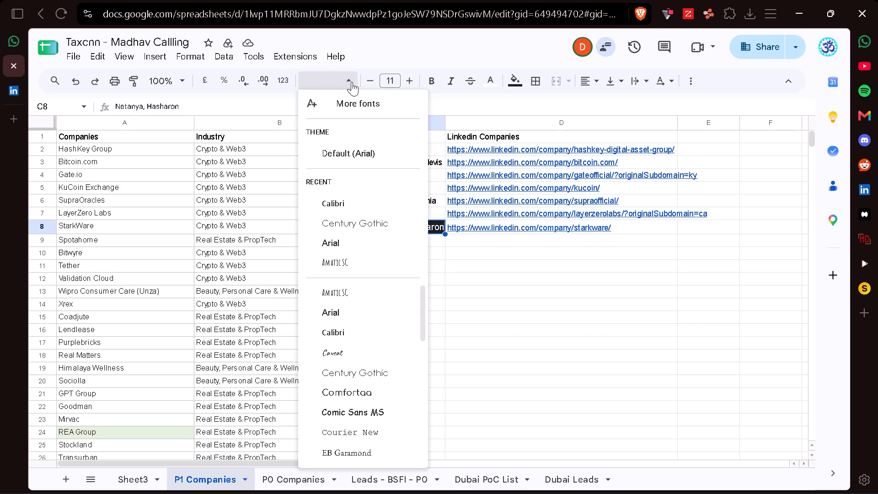
{"action": "left_click", "coordinate": [345, 151]}
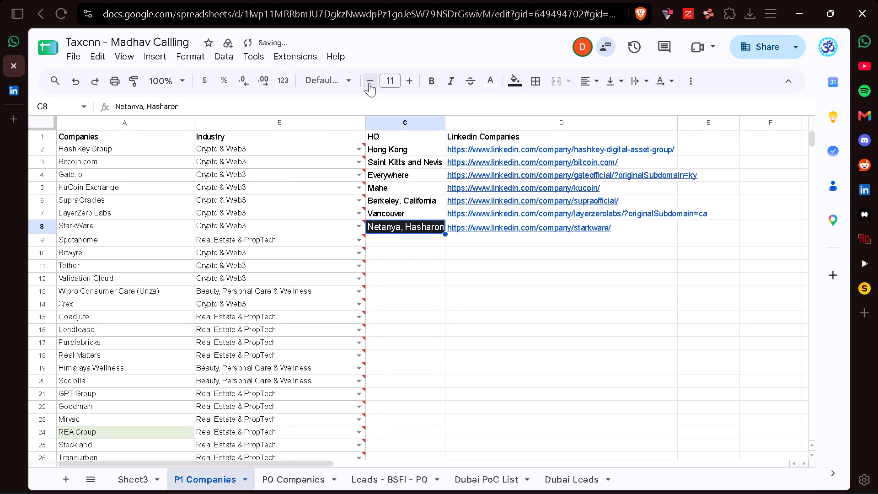
{"action": "left_click", "coordinate": [369, 83]}
Reset the fill colour and the text colour of StarkWare's HQ cell C8.
{"action": "left_click_drag", "start_coordinate": [514, 80], "coordinate": [531, 102]}
{"action": "left_click", "coordinate": [531, 102]}
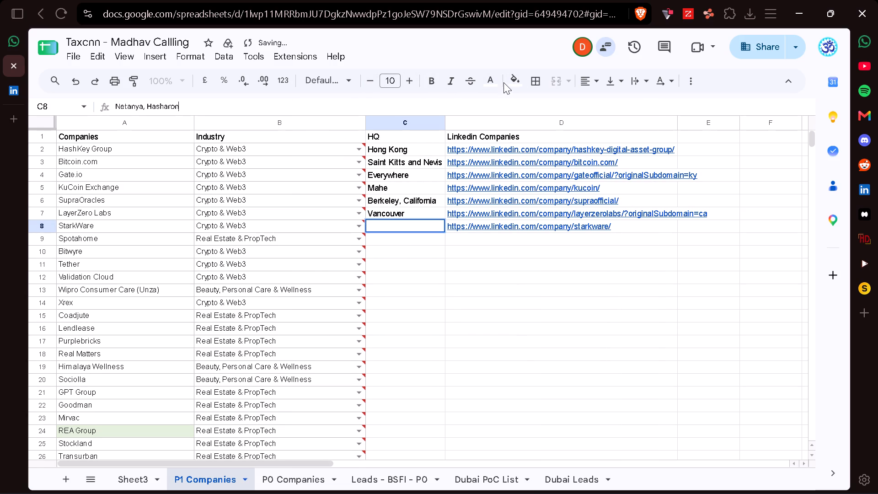
{"action": "left_click_drag", "start_coordinate": [490, 81], "coordinate": [506, 97]}
{"action": "left_click", "coordinate": [506, 97]}
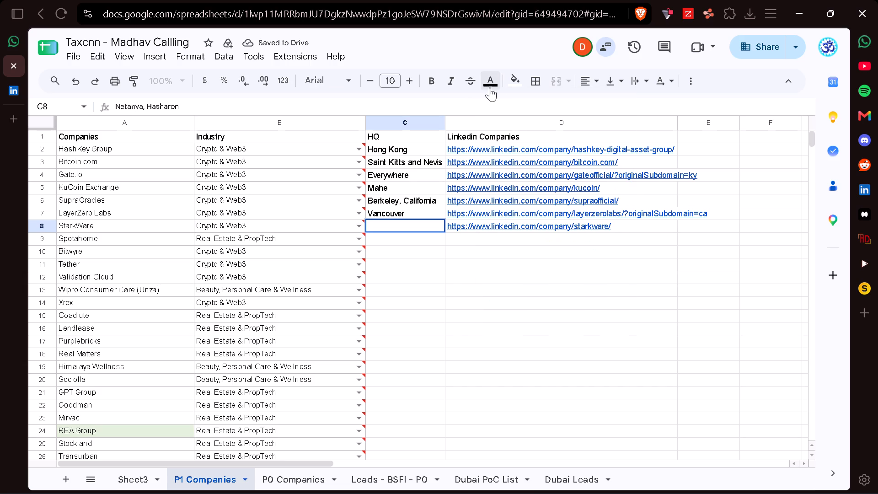
{"action": "left_click", "coordinate": [491, 86]}
{"action": "left_click", "coordinate": [501, 100]}
{"action": "left_click", "coordinate": [514, 87]}
{"action": "left_click", "coordinate": [517, 96]}
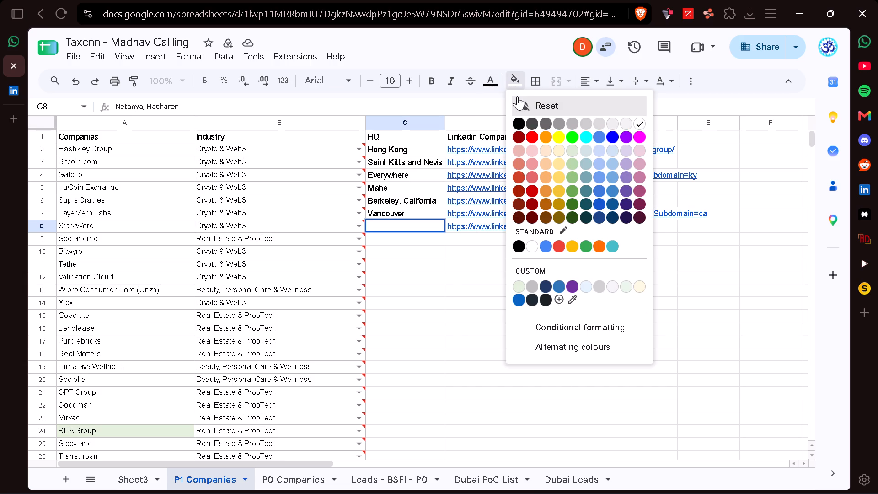
{"action": "left_click", "coordinate": [487, 79]}
{"action": "left_click", "coordinate": [510, 103]}
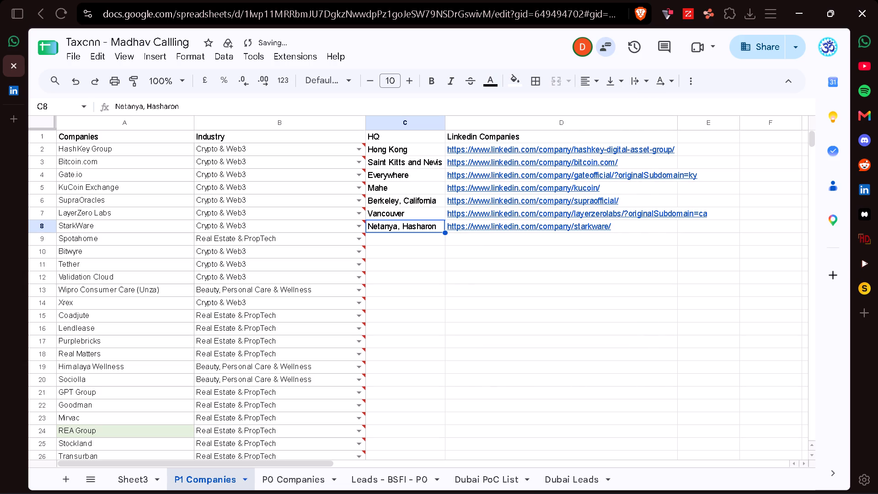
Search LinkedIn for Spotahome, the company in cell A9, and open its company page.
{"action": "left_click", "coordinate": [393, 235]}
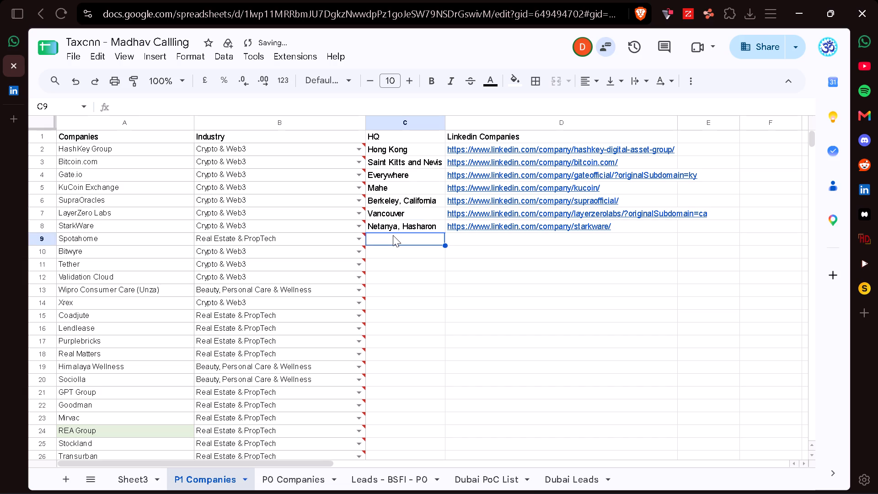
{"action": "left_click", "coordinate": [92, 238]}
{"action": "key", "text": "ctrl+c"}
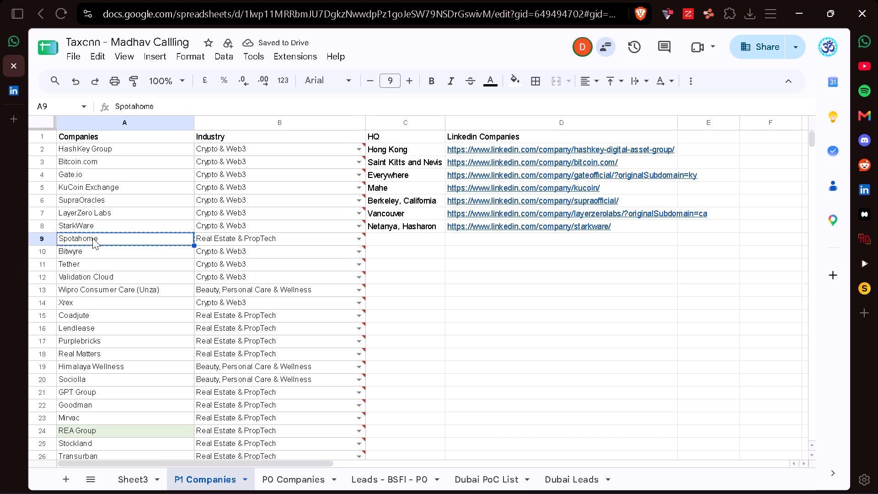
{"action": "left_click", "coordinate": [11, 95]}
{"action": "left_click", "coordinate": [150, 39]}
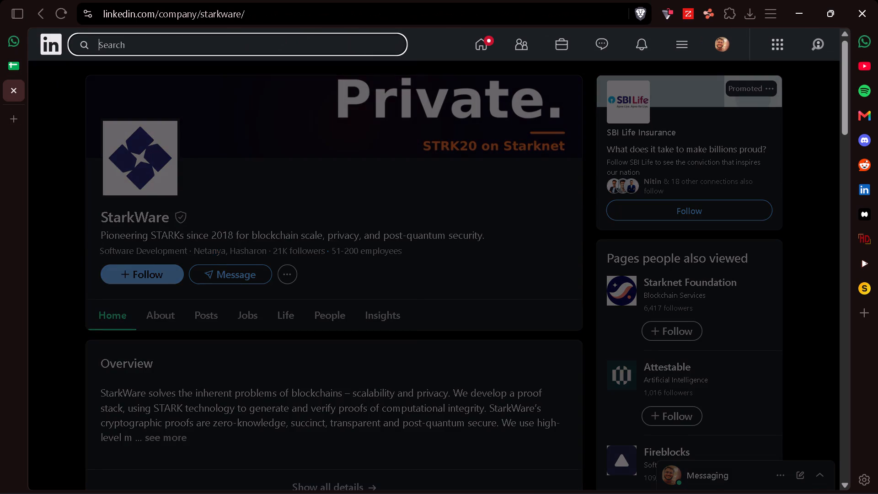
{"action": "key", "text": "ctrl+v"}
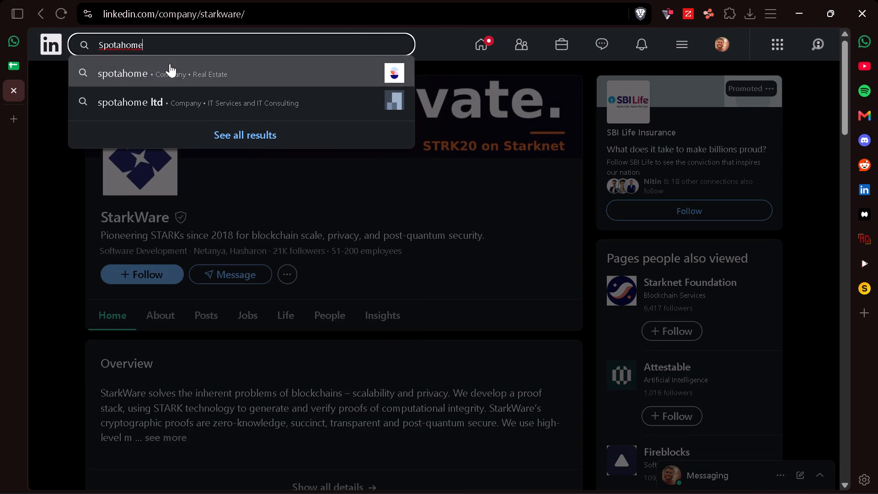
{"action": "left_click", "coordinate": [175, 76]}
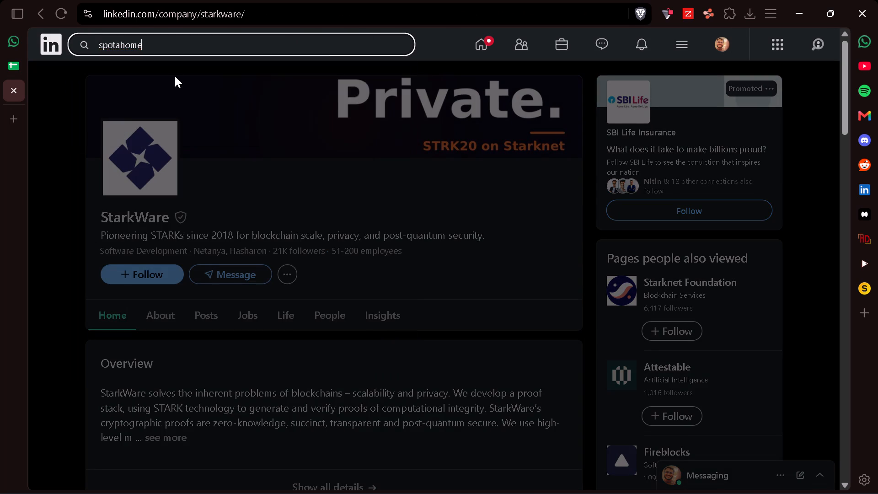
{"action": "left_click", "coordinate": [2, 64]}
{"action": "left_click", "coordinate": [3, 64]}
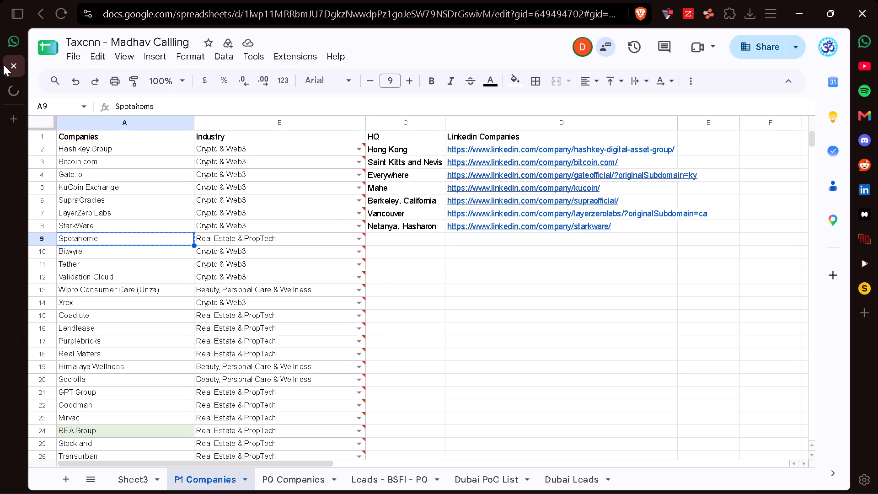
{"action": "left_click", "coordinate": [6, 74]}
{"action": "left_click", "coordinate": [10, 82]}
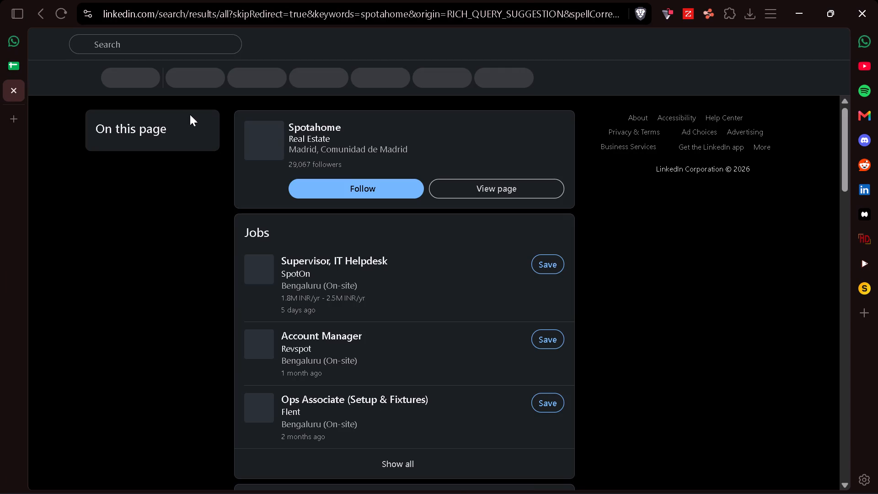
{"action": "left_click", "coordinate": [507, 198]}
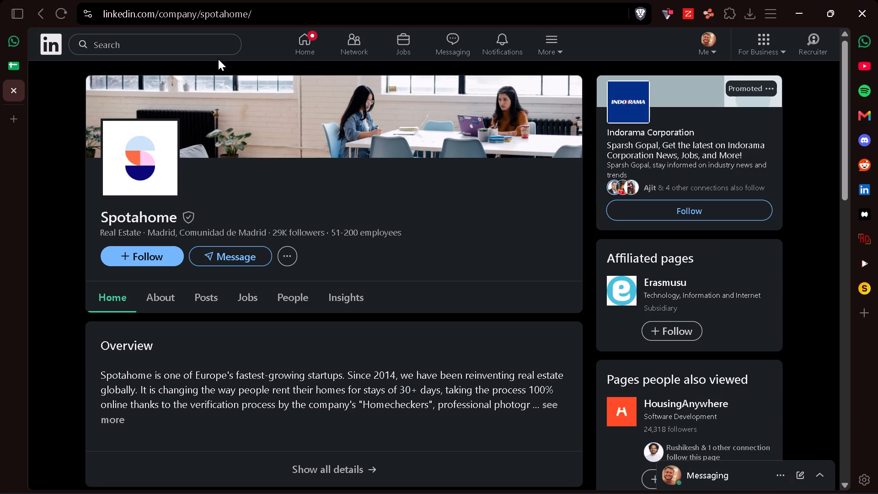
Copy the Spotahome LinkedIn page URL and paste it into cell D9 of the spreadsheet.
{"action": "left_click", "coordinate": [207, 20]}
{"action": "key", "text": "ctrl+c"}
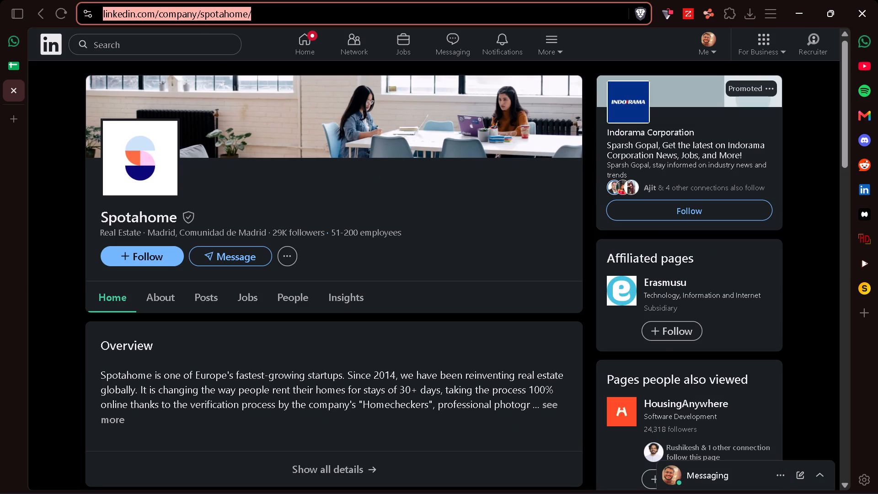
{"action": "left_click", "coordinate": [13, 74]}
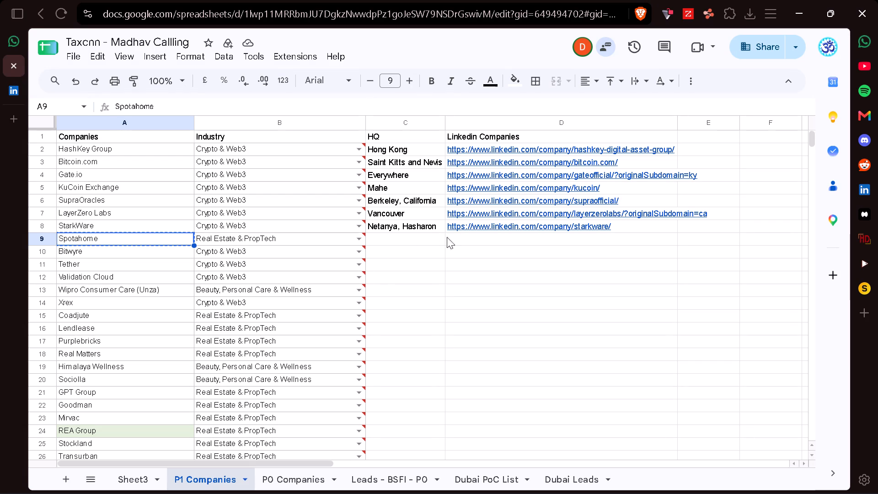
{"action": "left_click", "coordinate": [459, 237]}
{"action": "key", "text": "ctrl+v"}
Copy the location "Madrid, Comunidad de Madrid" from Spotahome's LinkedIn page and paste it into HQ cell C9.
{"action": "key", "text": "Left"}
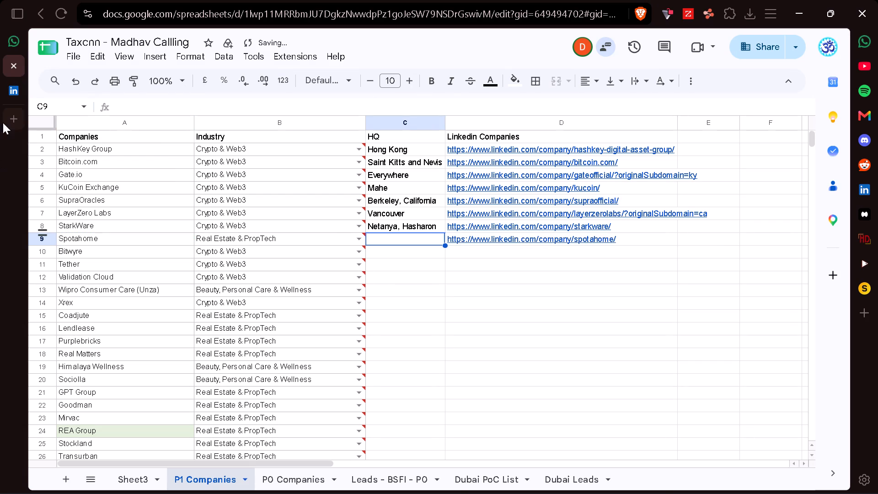
{"action": "left_click", "coordinate": [12, 92]}
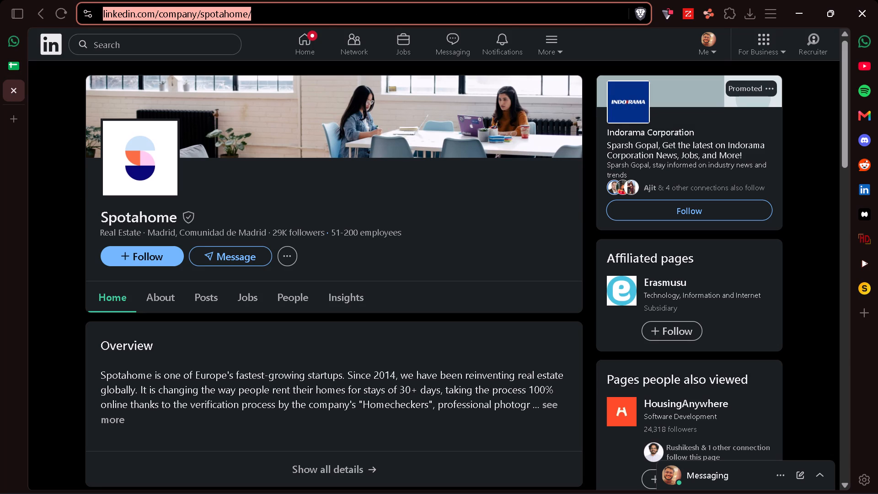
{"action": "left_click_drag", "start_coordinate": [149, 233], "coordinate": [265, 232]}
{"action": "key", "text": "ctrl+c"}
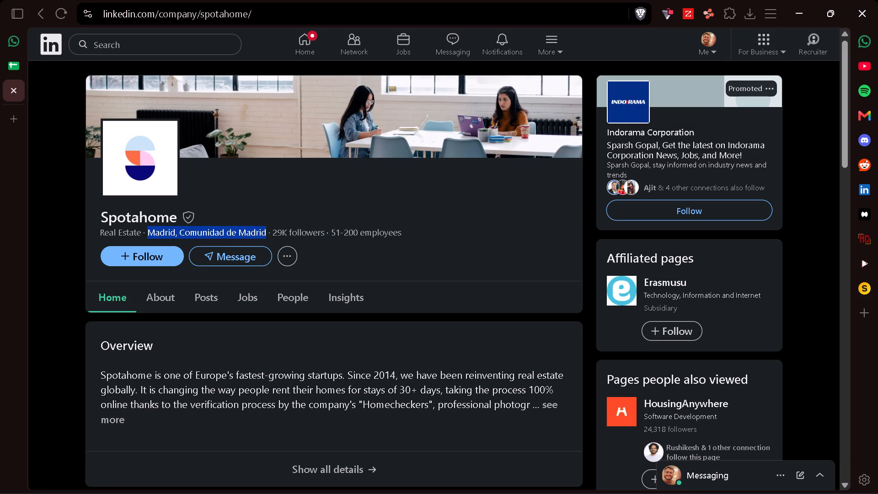
{"action": "left_click", "coordinate": [14, 66]}
{"action": "key", "text": "ctrl+v"}
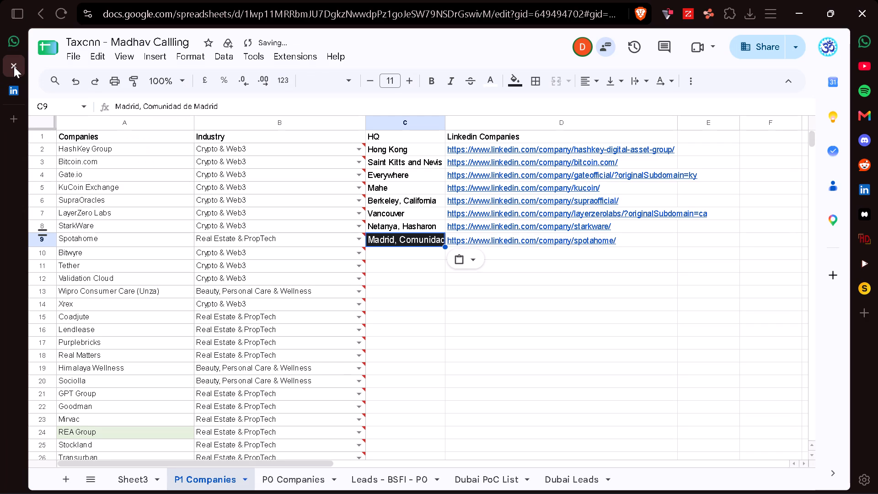
Set the font of Spotahome's HQ cell C9 to Default (Arial) and its size to 10.
{"action": "left_click", "coordinate": [326, 84]}
{"action": "left_click", "coordinate": [335, 162]}
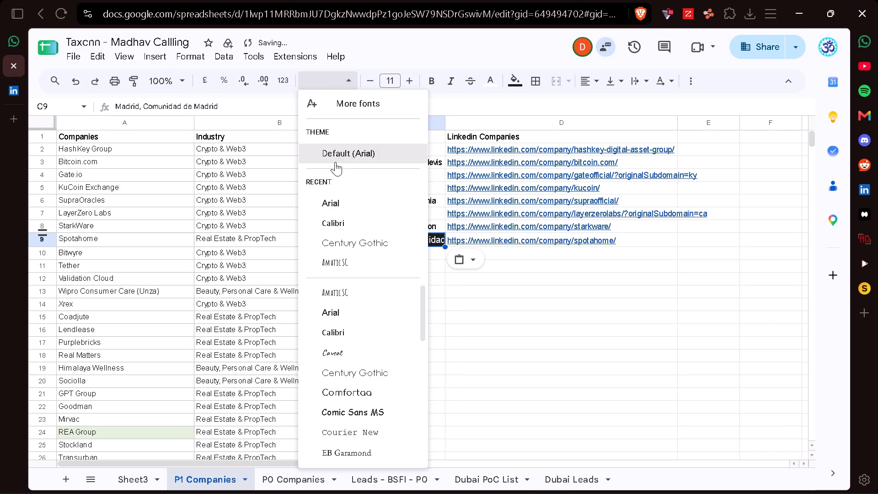
{"action": "left_click", "coordinate": [368, 88]}
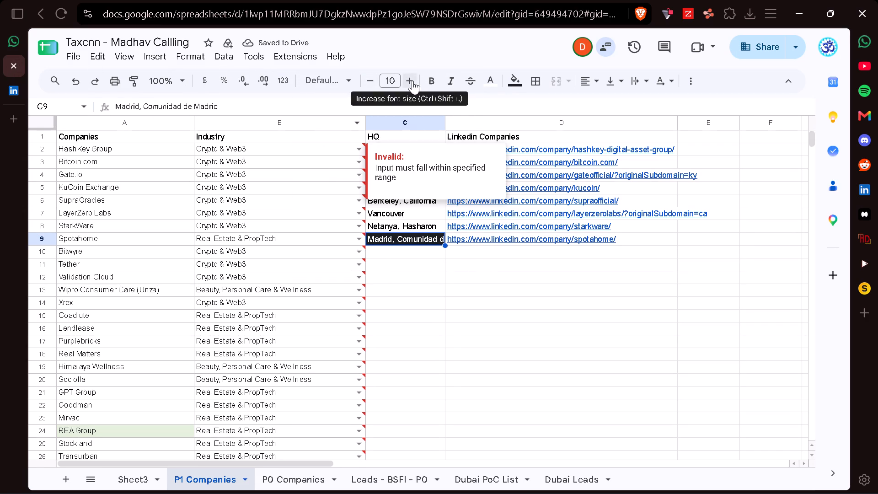
Reset the fill colour and the text colour of Spotahome's HQ cell C9.
{"action": "left_click_drag", "start_coordinate": [514, 80], "coordinate": [531, 103]}
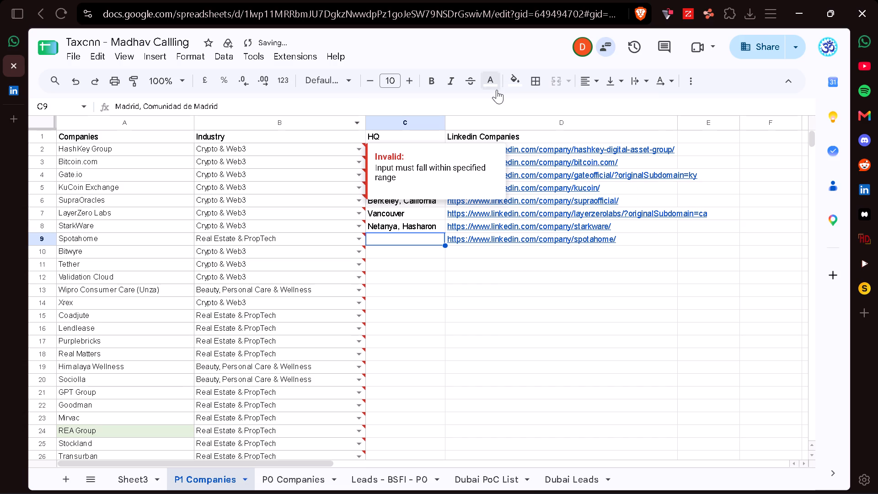
{"action": "left_click", "coordinate": [483, 82]}
{"action": "left_click", "coordinate": [515, 112]}
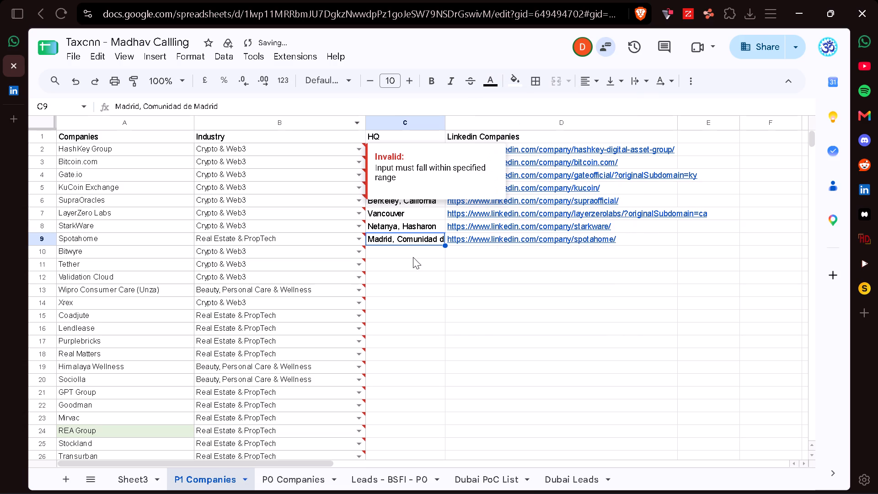
Auto-fit the width of the HQ column C to its contents.
{"action": "left_click", "coordinate": [400, 254]}
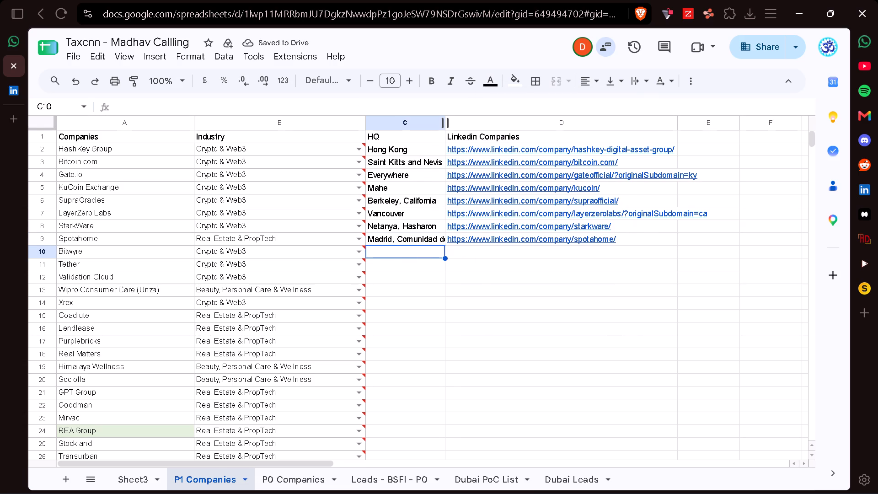
{"action": "double_click", "coordinate": [444, 122]}
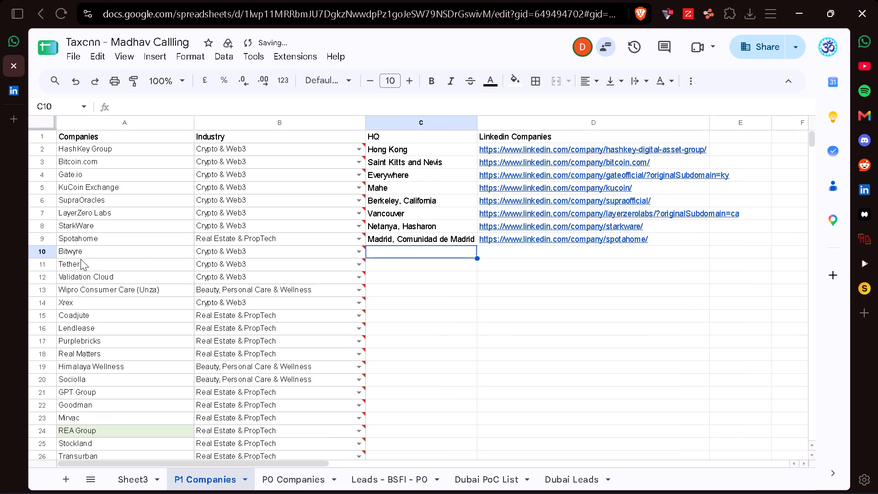
Search LinkedIn for Bitwyre, the company in cell A10, and open its company page.
{"action": "left_click", "coordinate": [84, 248]}
{"action": "key", "text": "ctrl+c"}
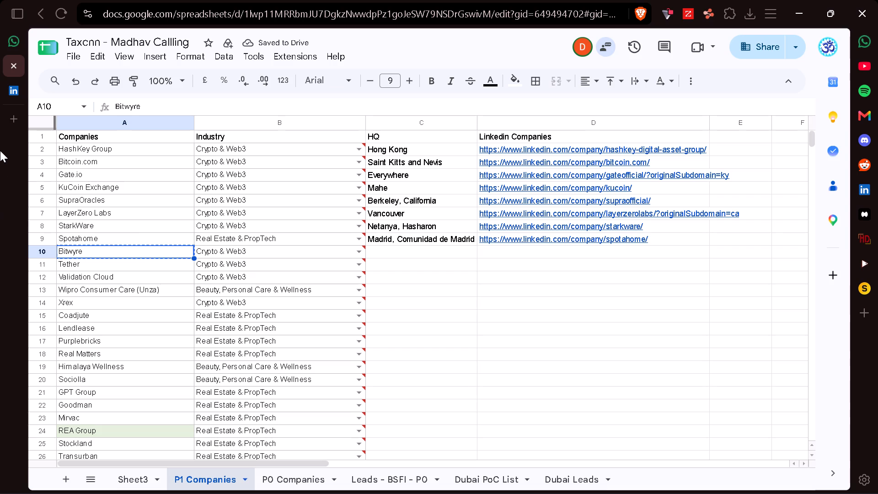
{"action": "left_click", "coordinate": [21, 90]}
{"action": "left_click", "coordinate": [150, 50]}
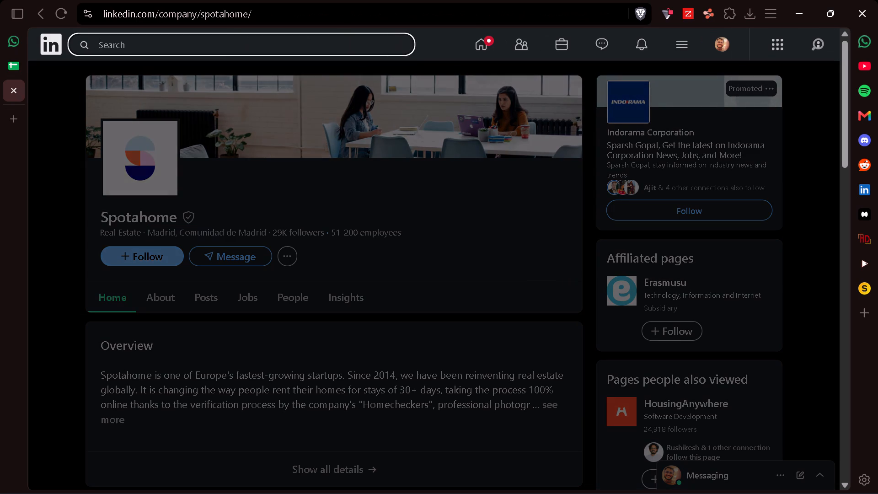
{"action": "key", "text": "ctrl+v"}
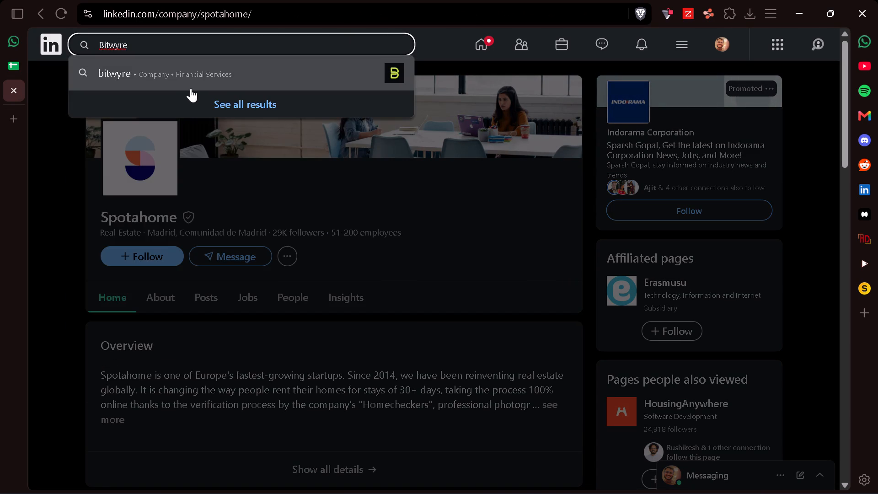
{"action": "left_click", "coordinate": [224, 76]}
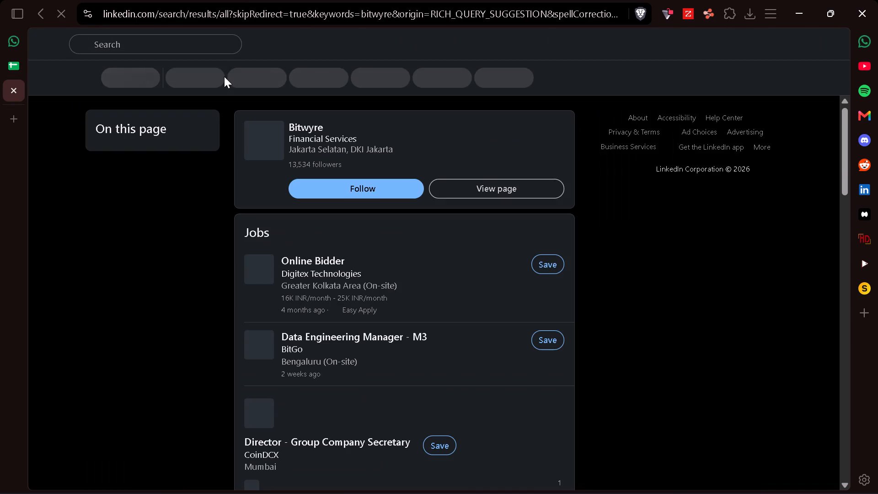
{"action": "left_click", "coordinate": [498, 186]}
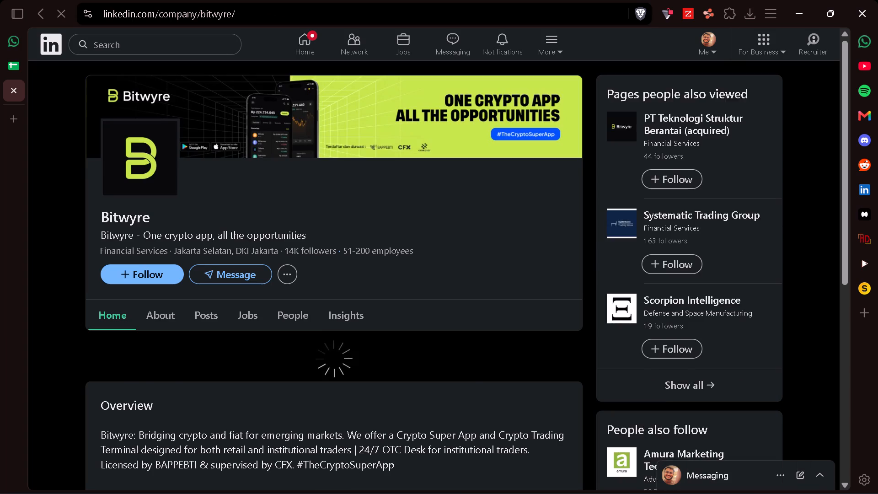
Copy the Bitwyre LinkedIn page URL and paste it into cell D10 of the spreadsheet.
{"action": "left_click", "coordinate": [206, 13]}
{"action": "key", "text": "ctrl+c"}
{"action": "left_click", "coordinate": [12, 68]}
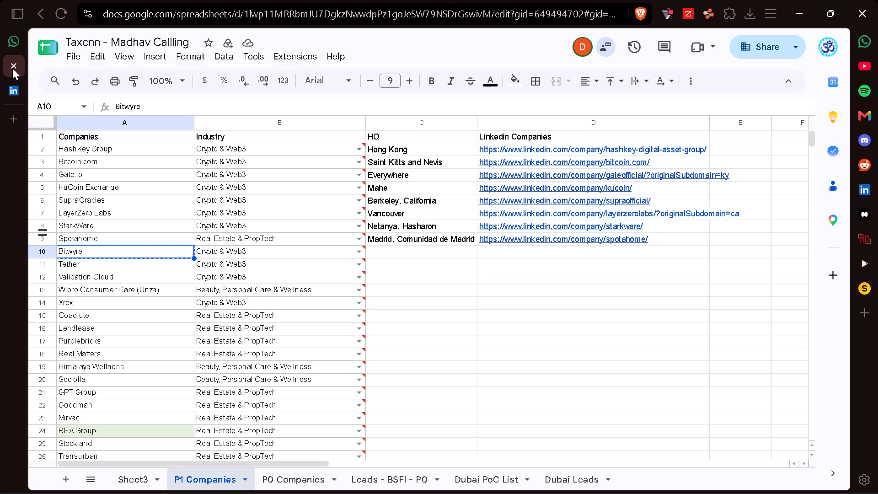
{"action": "key", "text": "Right"}
{"action": "key", "text": "Right"}
{"action": "key", "text": "Right"}
{"action": "key", "text": "ctrl+v"}
Copy the location "Jakarta Selatan, DKI Jakarta" from Bitwyre's LinkedIn page and paste it into HQ cell C10.
{"action": "key", "text": "Left"}
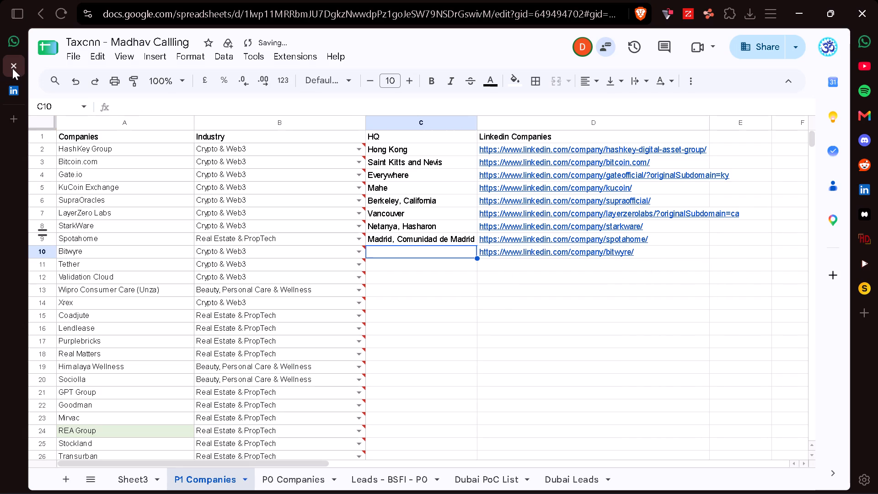
{"action": "left_click", "coordinate": [10, 92]}
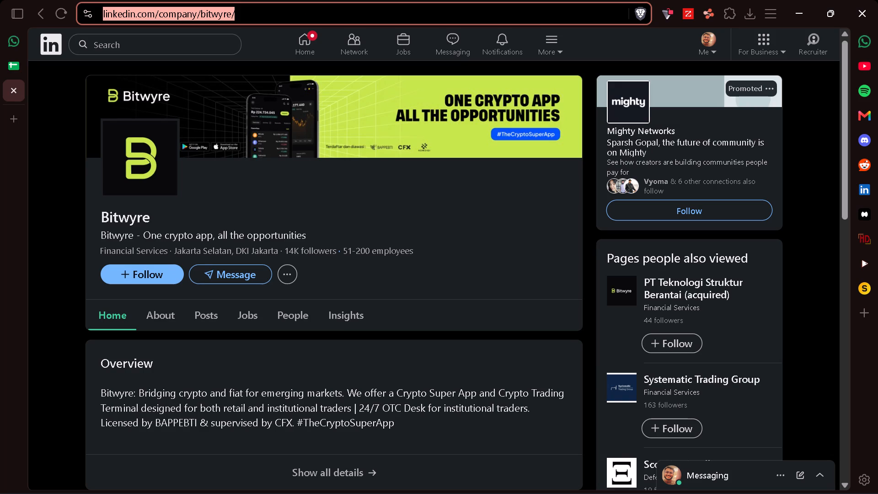
{"action": "left_click_drag", "start_coordinate": [175, 252], "coordinate": [277, 252]}
{"action": "key", "text": "ctrl+c"}
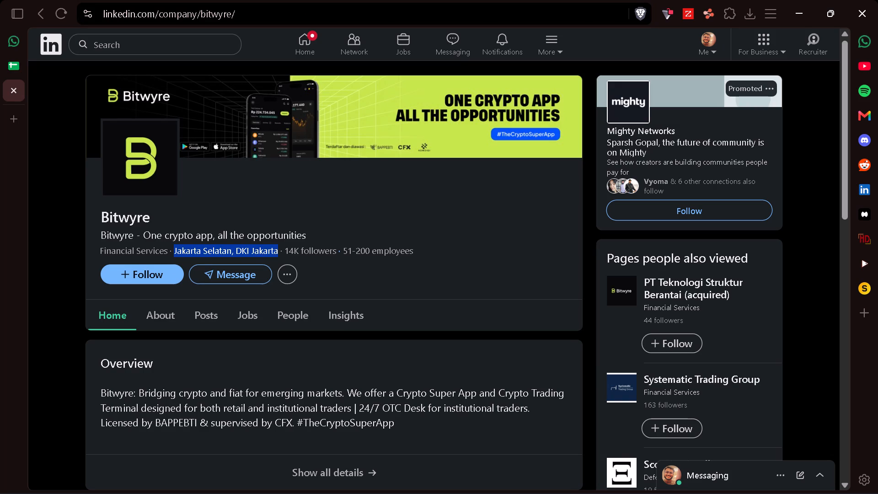
{"action": "left_click", "coordinate": [13, 58]}
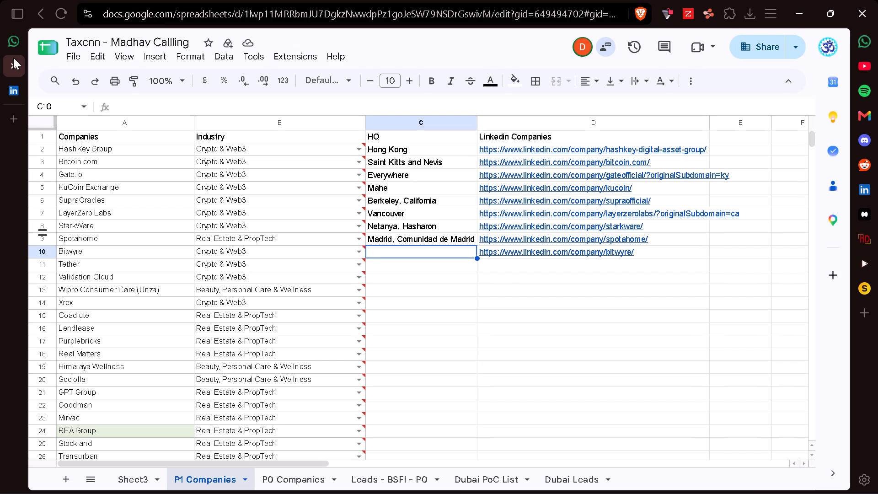
{"action": "key", "text": "ctrl+v"}
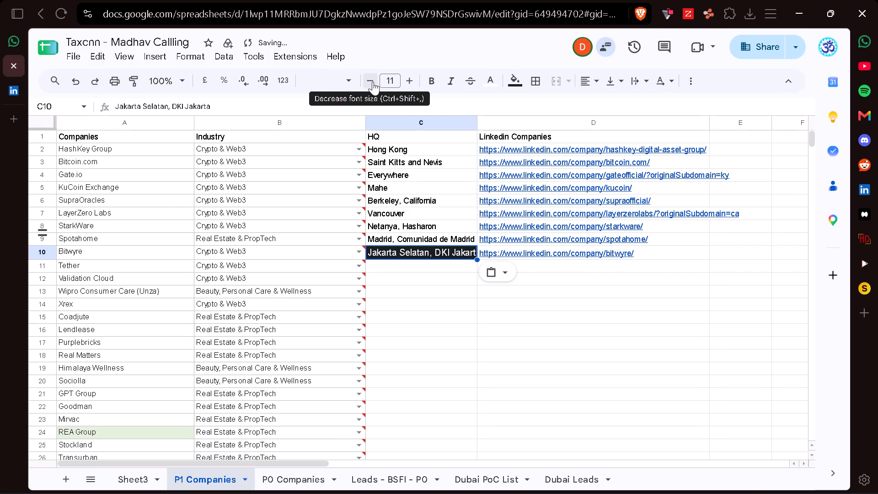
Set the size of Bitwyre's HQ cell C10 to 10 and its font to Default (Arial), keeping the cell selected.
{"action": "left_click", "coordinate": [369, 82]}
{"action": "left_click_drag", "start_coordinate": [350, 81], "coordinate": [350, 160]}
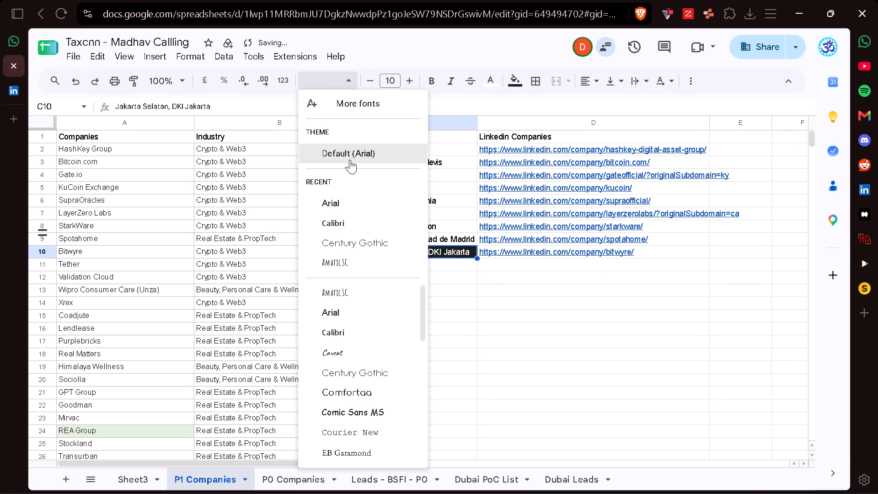
{"action": "left_click_drag", "start_coordinate": [350, 160], "coordinate": [348, 159]}
{"action": "left_click", "coordinate": [348, 159]}
{"action": "left_click", "coordinate": [410, 84]}
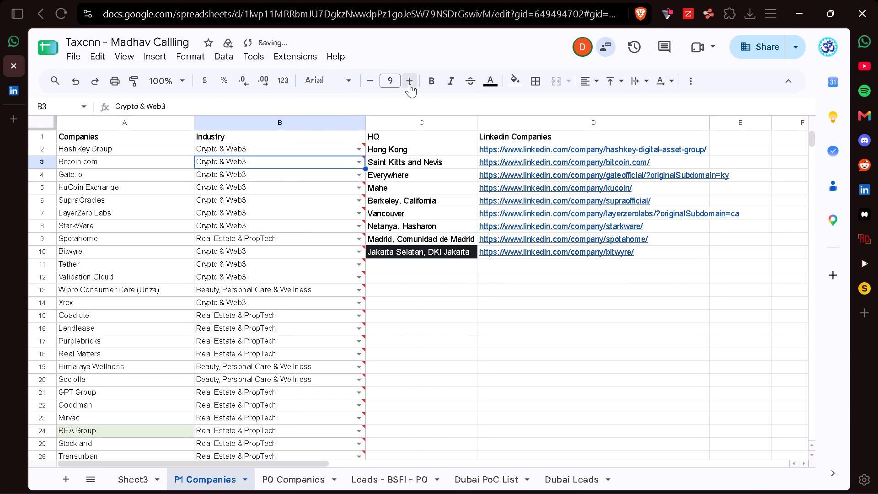
{"action": "left_click", "coordinate": [372, 79]}
{"action": "left_click", "coordinate": [405, 252]}
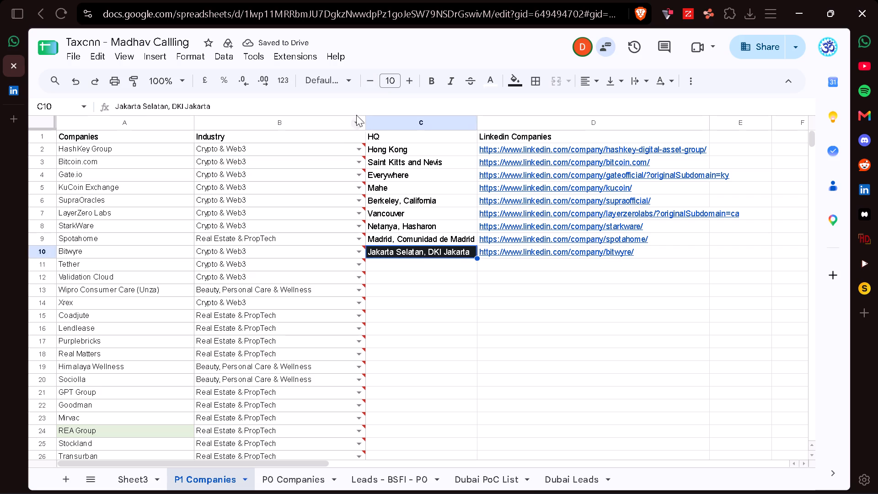
Clear the dark fill from Bitwyre's HQ cell C10 and reset its text colour to black, matching the HQ cells above.
{"action": "left_click", "coordinate": [511, 80]}
{"action": "left_click", "coordinate": [535, 101]}
{"action": "left_click_drag", "start_coordinate": [487, 82], "coordinate": [503, 102]}
{"action": "left_click", "coordinate": [503, 102]}
{"action": "left_click", "coordinate": [403, 268]}
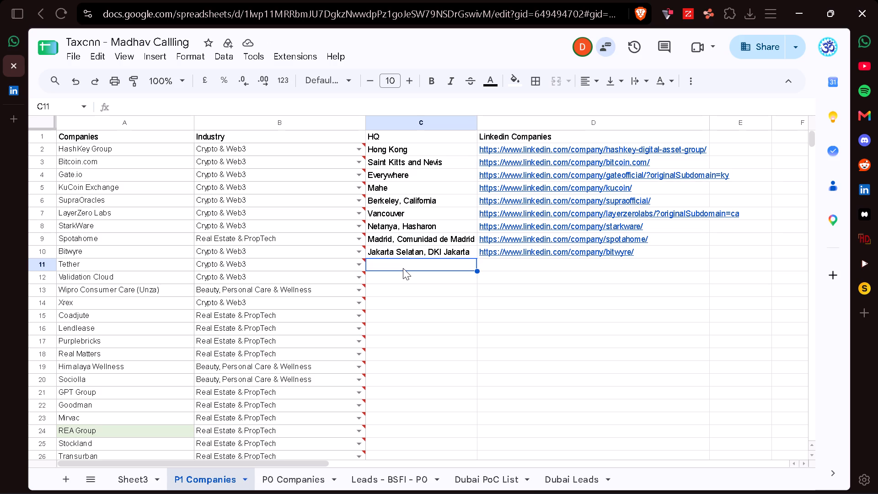
Search LinkedIn for Tether, the company in cell A11, and open the Tether.io company page.
{"action": "left_click", "coordinate": [92, 265]}
{"action": "key", "text": "ctrl+c"}
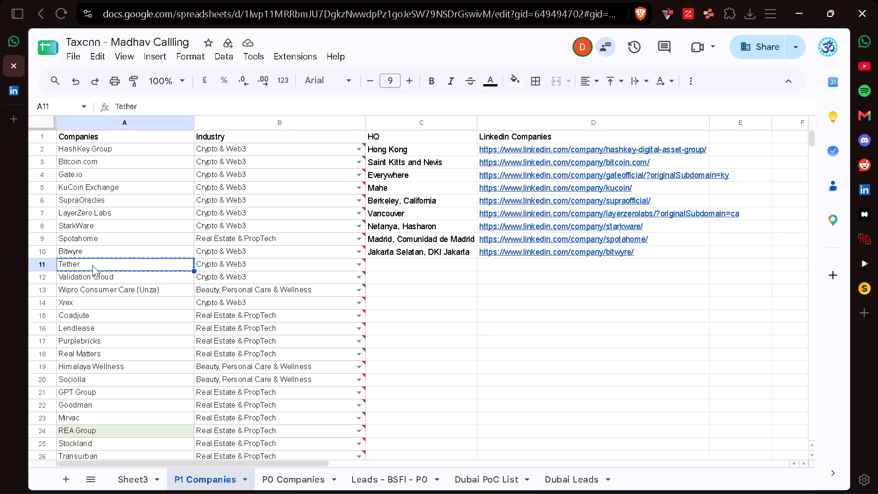
{"action": "left_click", "coordinate": [16, 91]}
{"action": "left_click", "coordinate": [134, 47]}
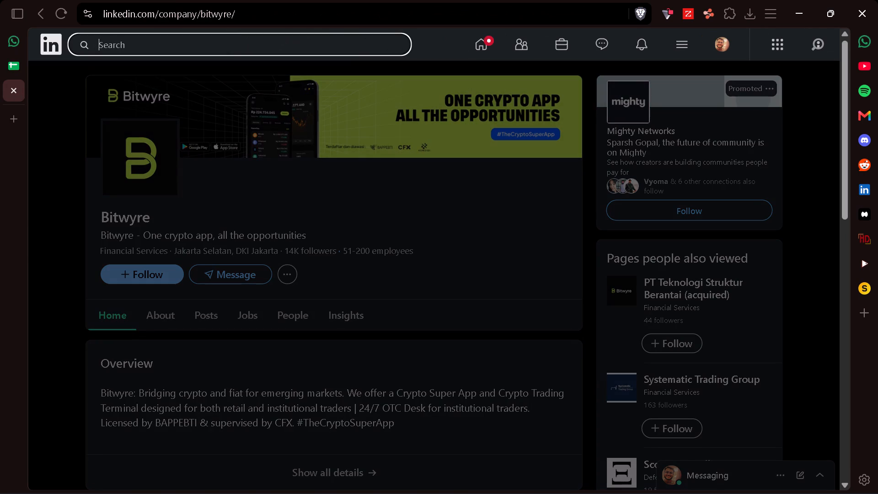
{"action": "key", "text": "ctrl+v"}
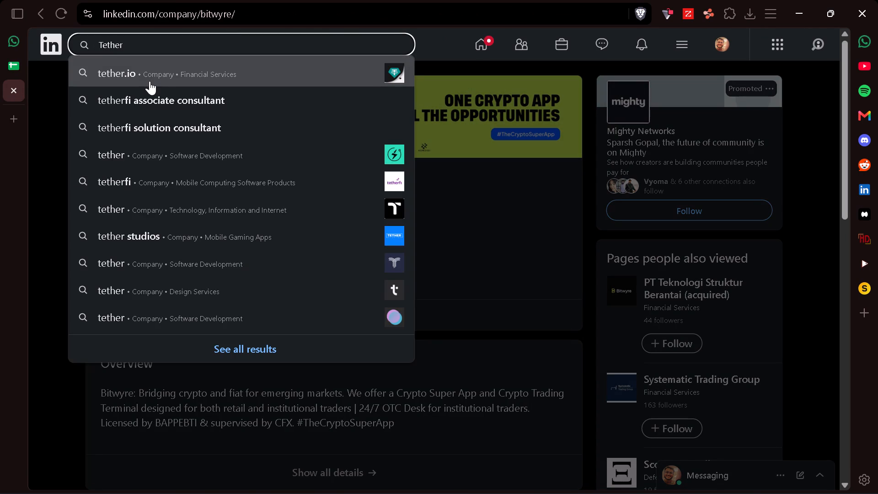
{"action": "left_click", "coordinate": [159, 78]}
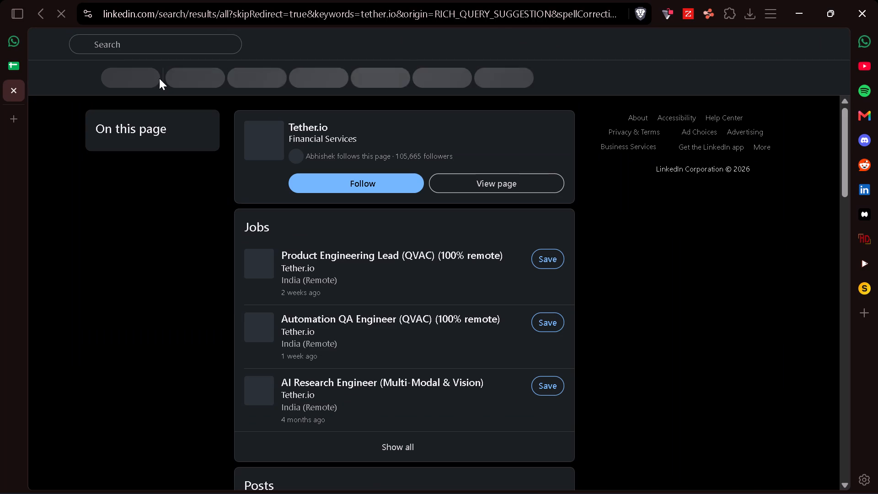
{"action": "left_click", "coordinate": [481, 177]}
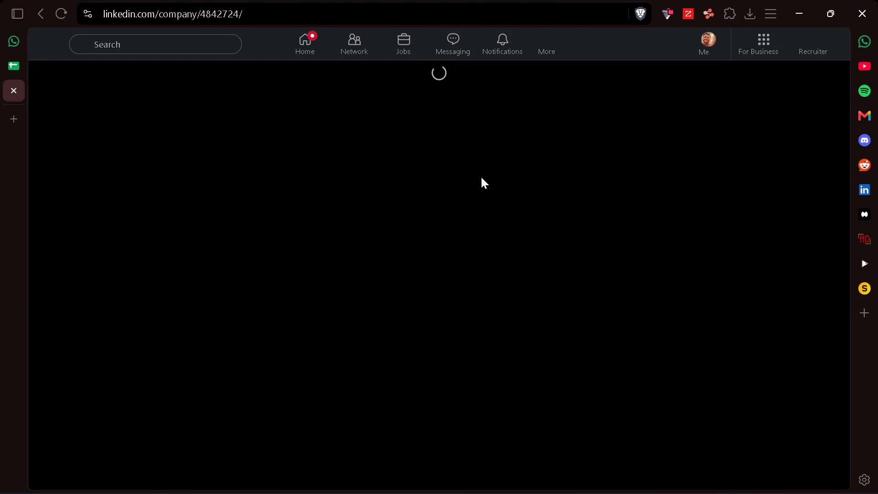